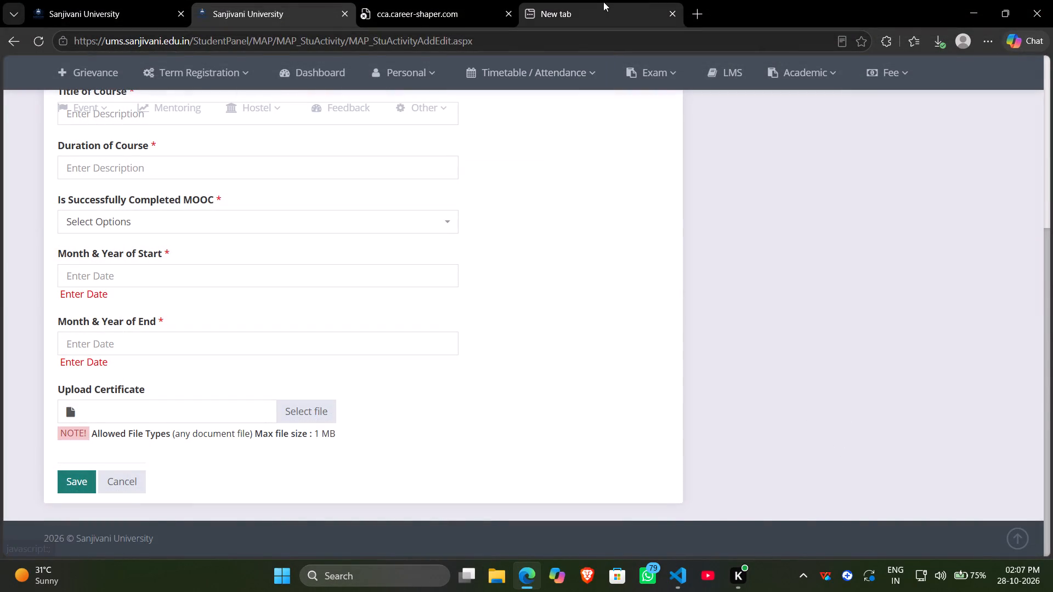
Search the web for "canvaa" in the new tab, open the Canva home page and dismiss the trial offer.
{"action": "left_click", "coordinate": [603, 2]}
{"action": "left_click", "coordinate": [465, 39]}
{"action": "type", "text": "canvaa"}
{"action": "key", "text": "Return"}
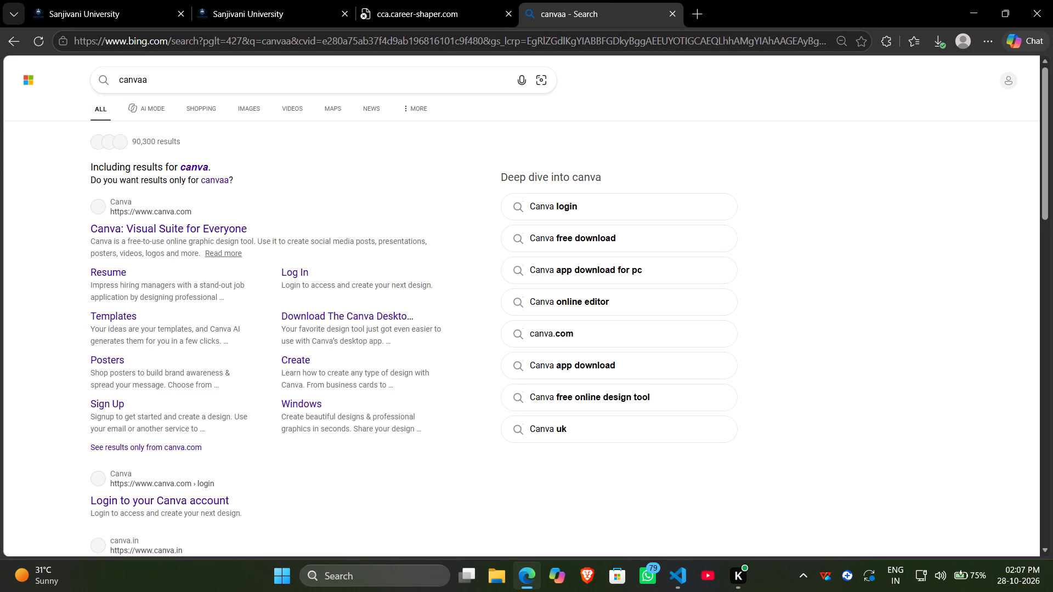
{"action": "left_click", "coordinate": [165, 231]}
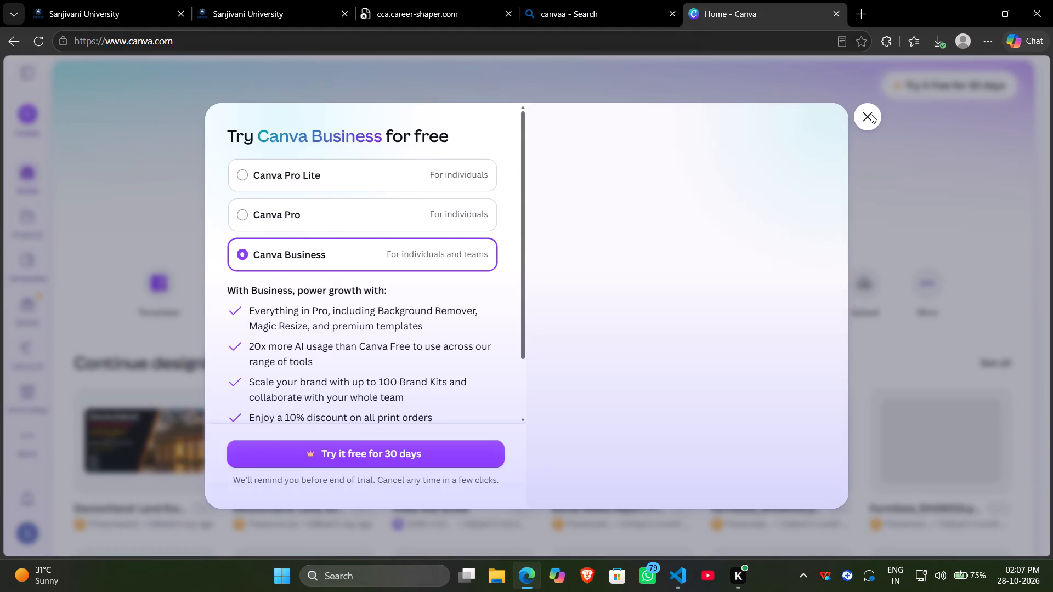
{"action": "left_click", "coordinate": [871, 114]}
Open the recent light-coloured presentation "Deutschland: Land, Essen und Kultur" for editing.
{"action": "scroll", "coordinate": [630, 241], "scroll_direction": "down", "scroll_amount": 2}
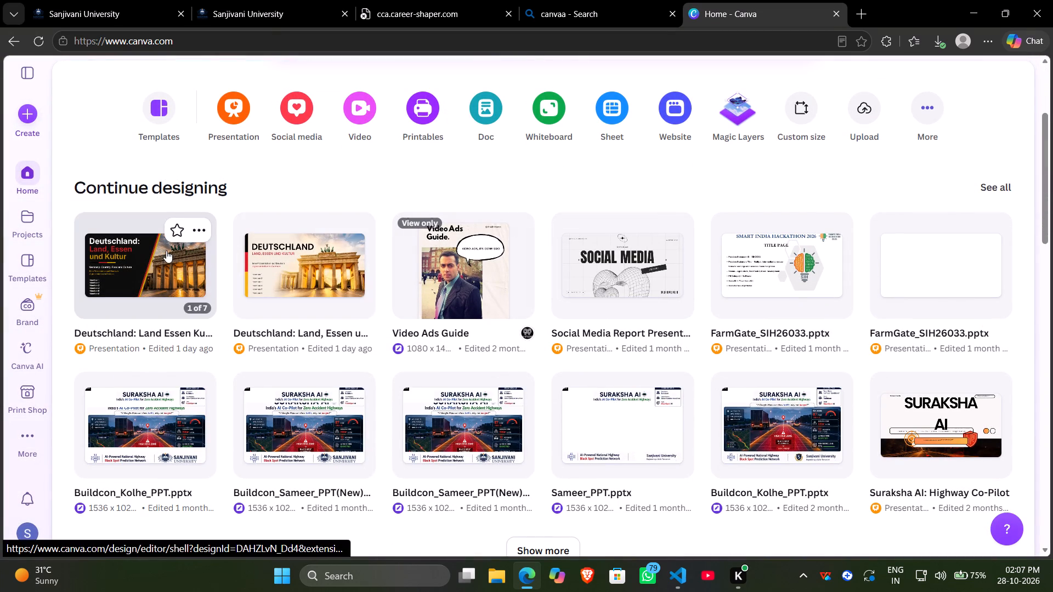
{"action": "left_click", "coordinate": [287, 256]}
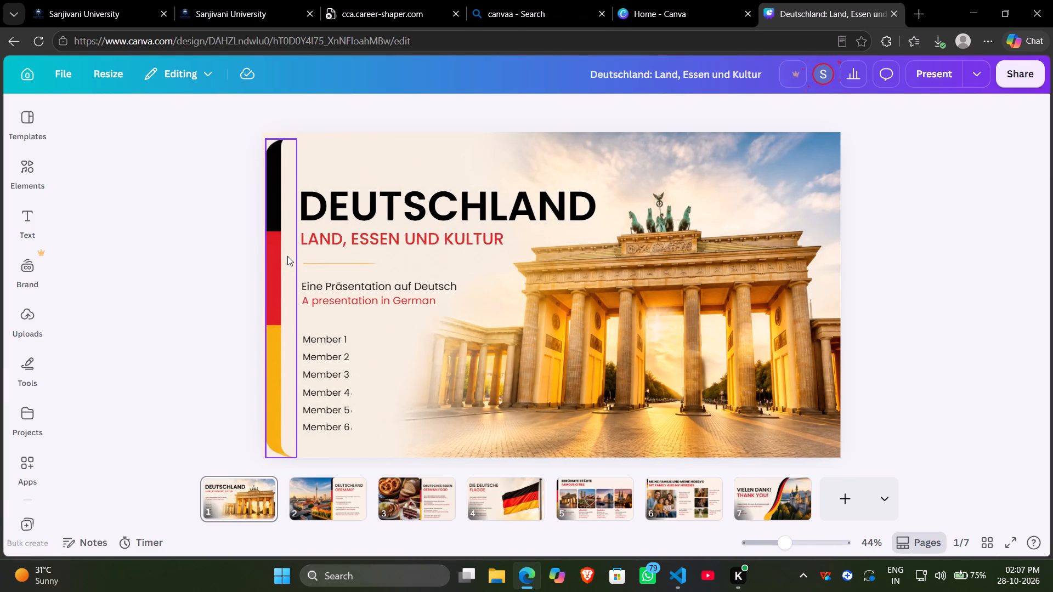
Review the German presentation from the title slide through to the closing slide, and return to the title slide.
{"action": "key", "text": "Right"}
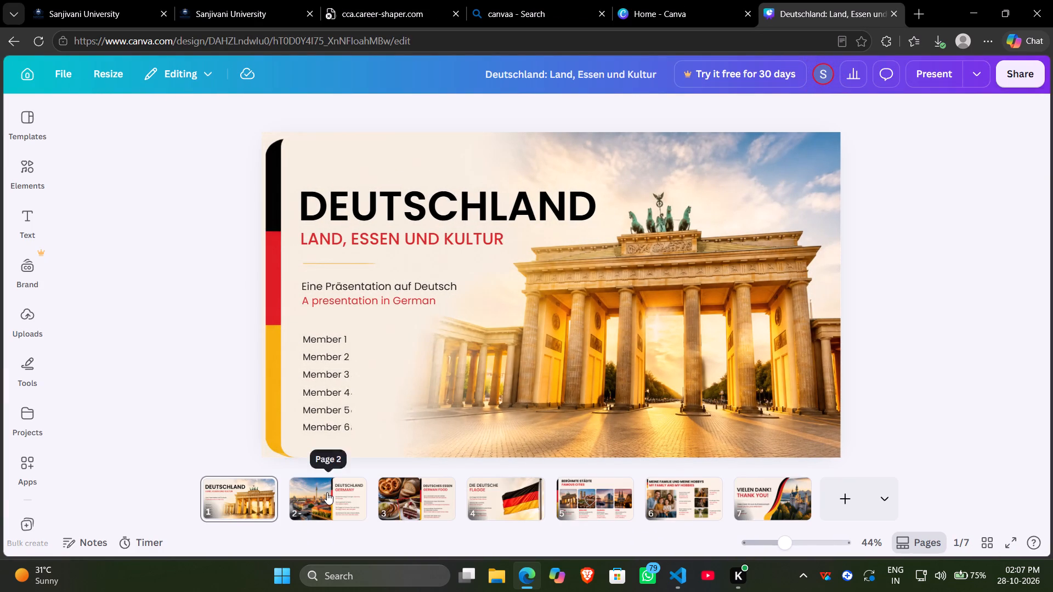
{"action": "left_click", "coordinate": [327, 492]}
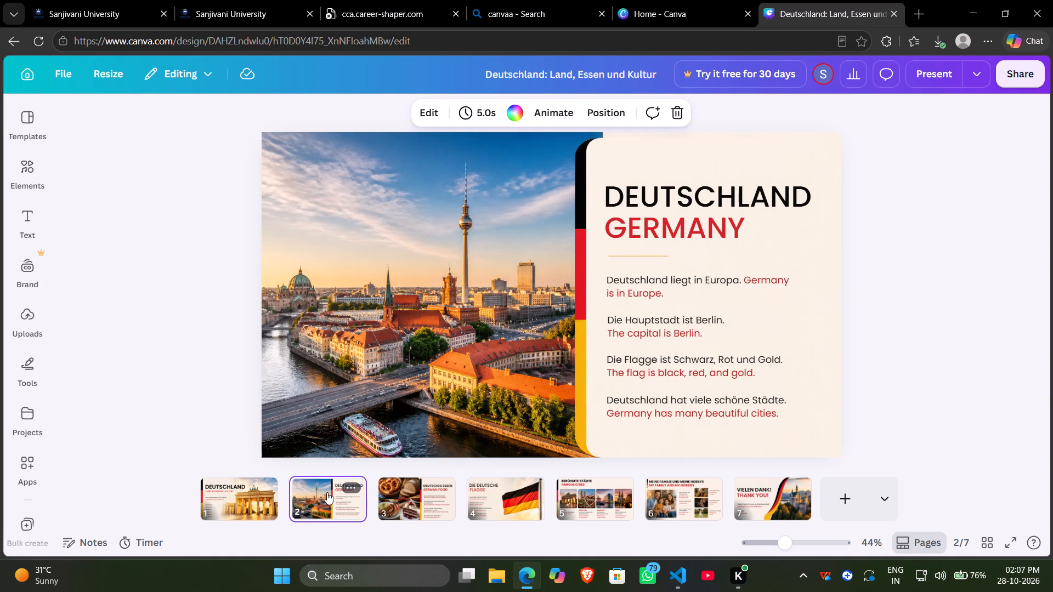
{"action": "key", "text": "Left"}
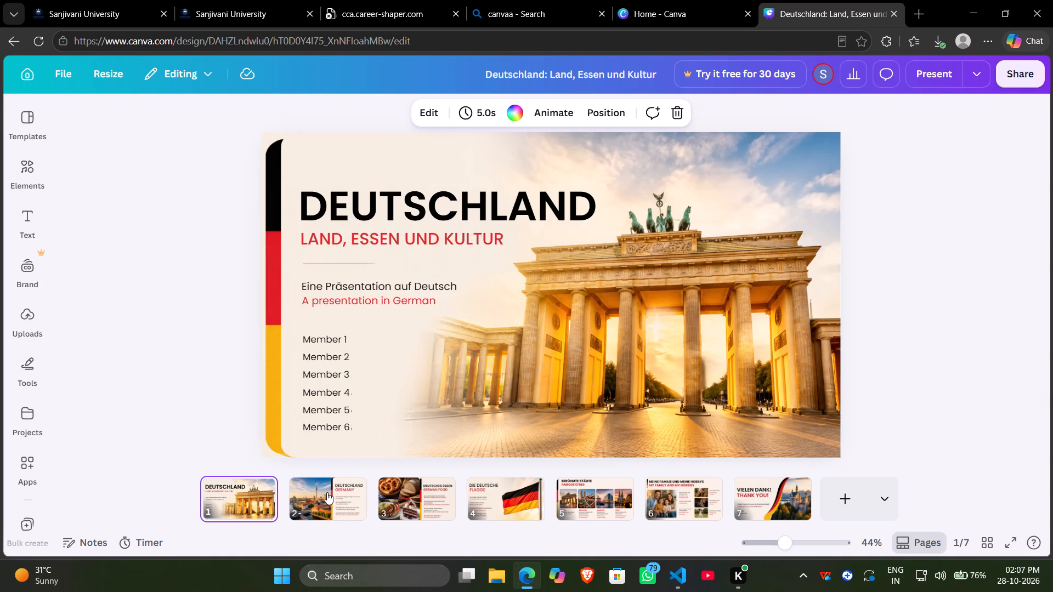
{"action": "key", "text": "Right"}
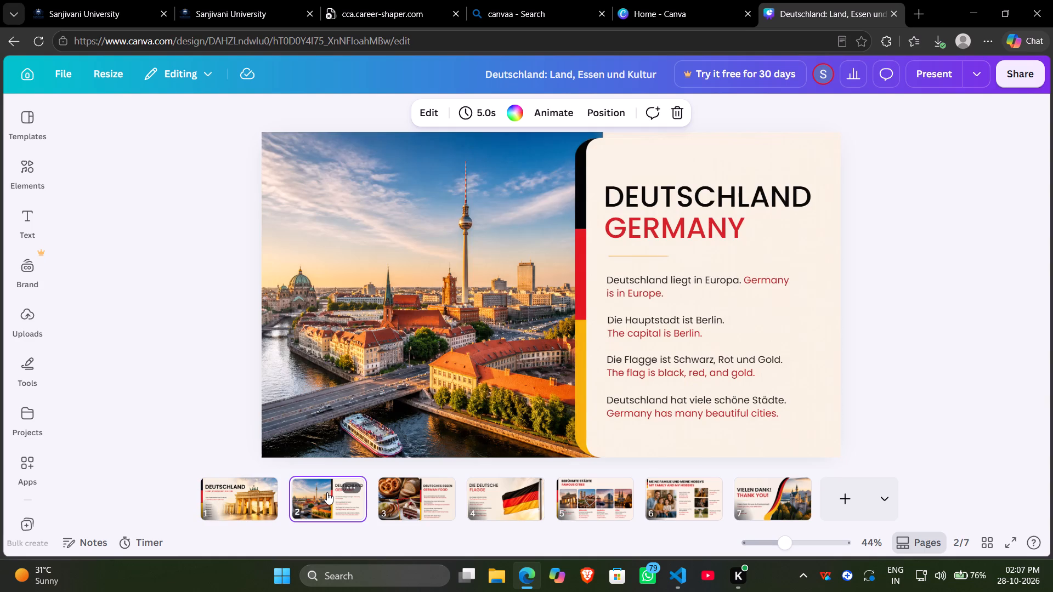
{"action": "key", "text": "Right"}
{"action": "key", "text": "Right"}
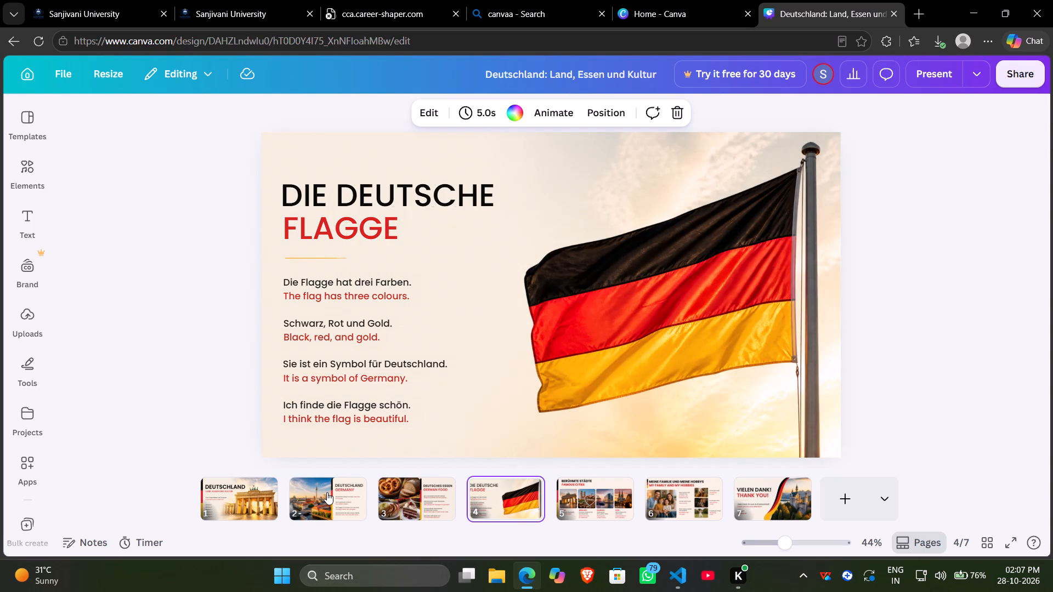
{"action": "key", "text": "Right"}
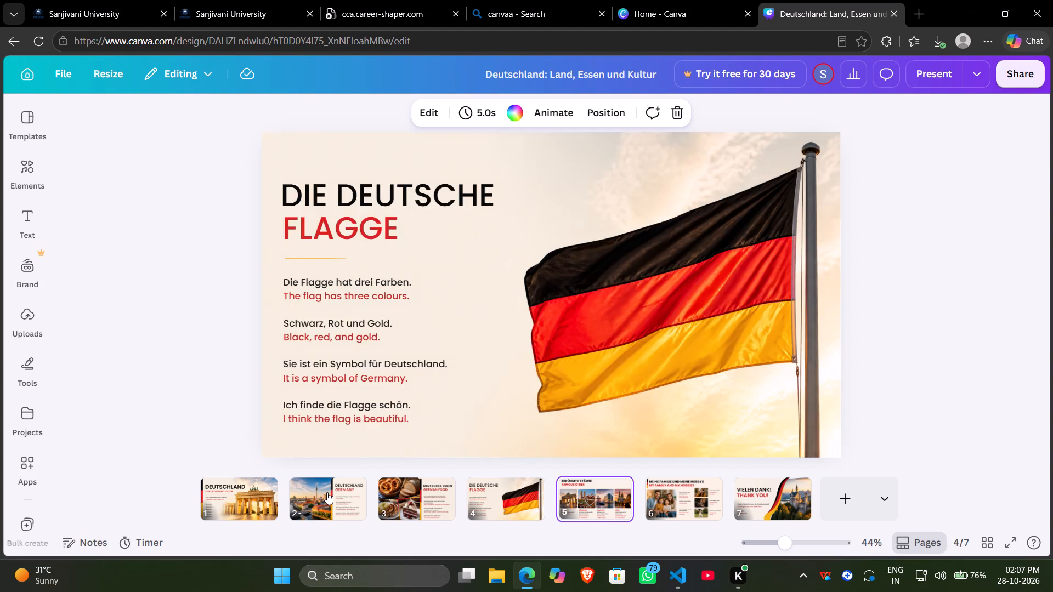
{"action": "key", "text": "Right"}
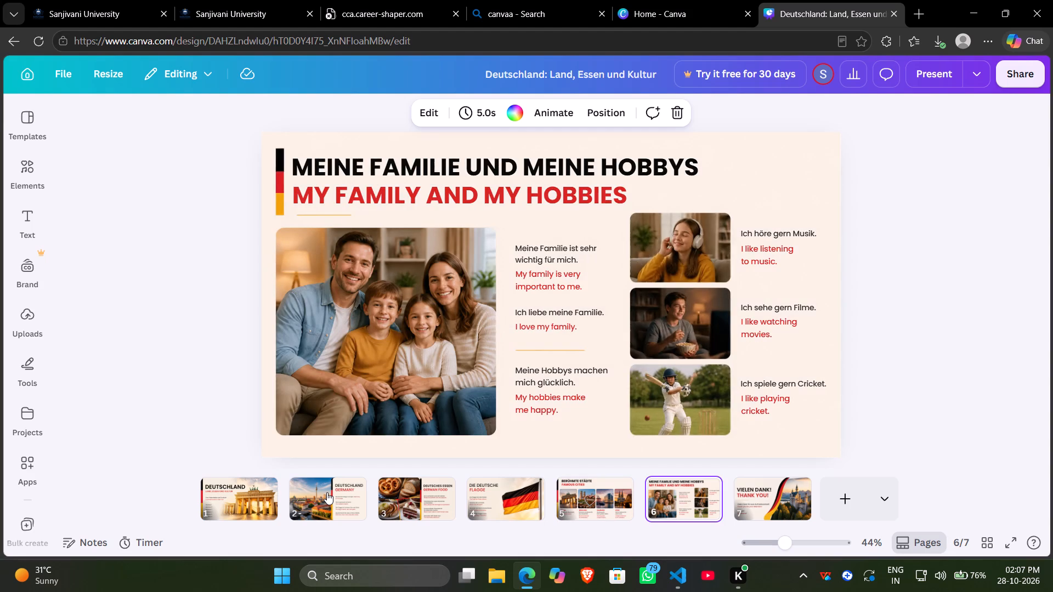
{"action": "key", "text": "Right"}
{"action": "key", "text": "Right"}
{"action": "key", "text": "Left"}
{"action": "key", "text": "Left"}
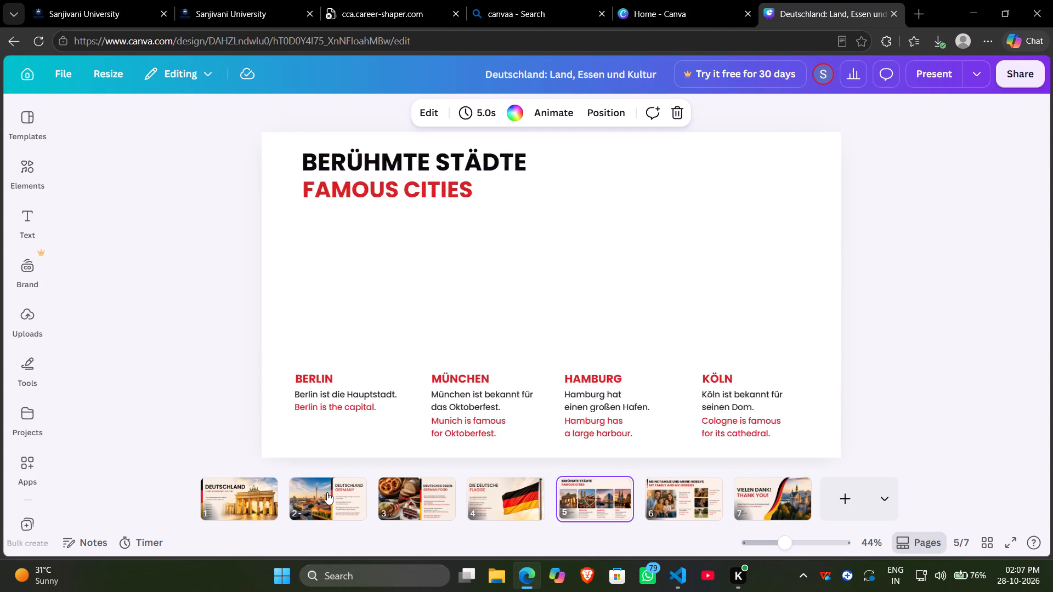
{"action": "key", "text": "Left"}
{"action": "key", "text": "Left"}
{"action": "key", "text": "Left"}
{"action": "key", "text": "Left"}
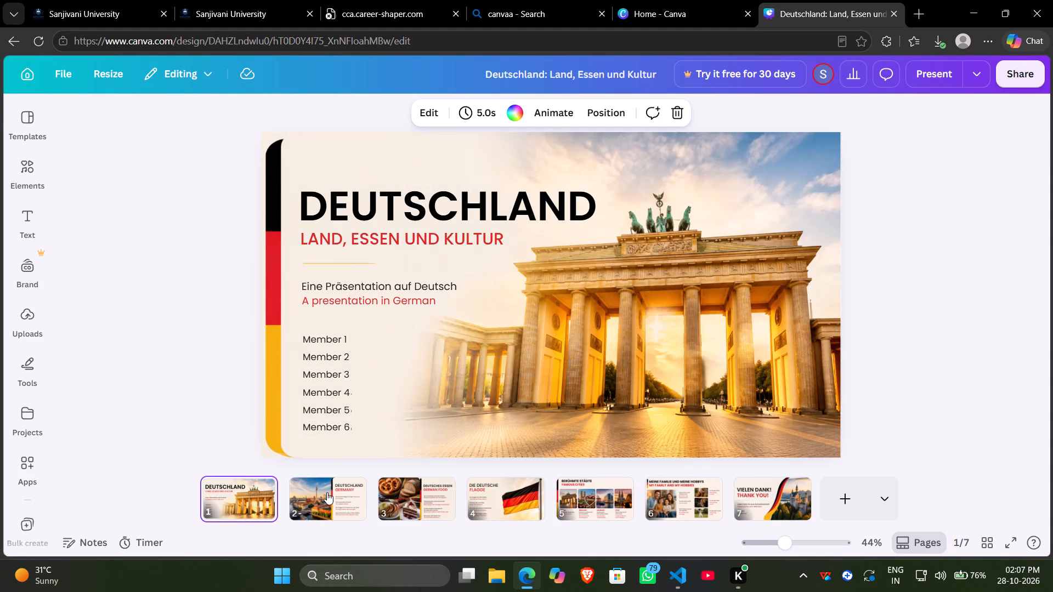
Go through the slides again to the thank-you slide, examining the family and cities slides on the way back to the title.
{"action": "key", "text": "Right"}
{"action": "key", "text": "Right"}
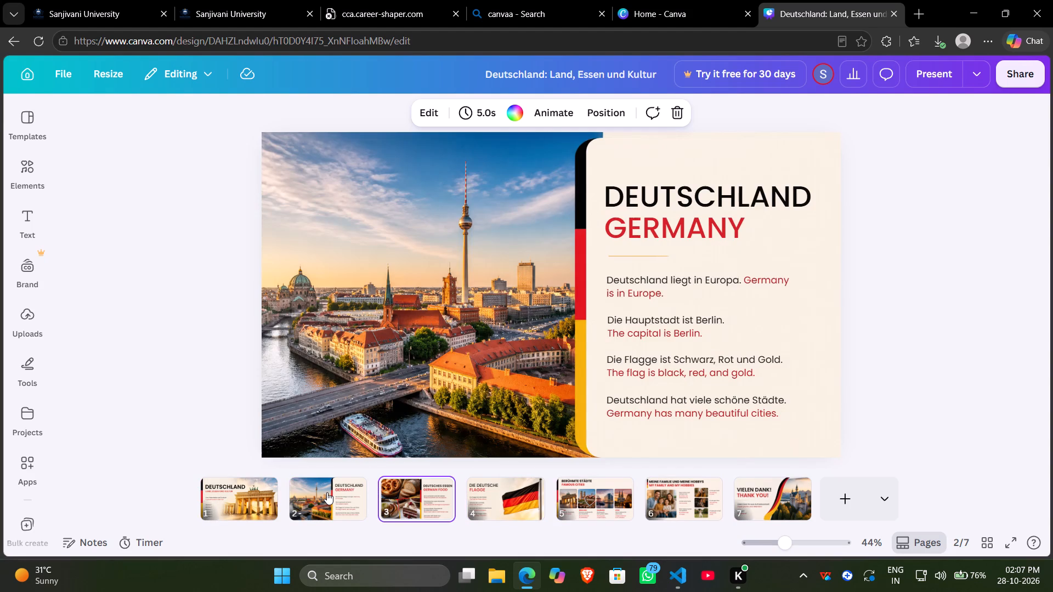
{"action": "key", "text": "Right"}
{"action": "key", "text": "Right"}
{"action": "key", "text": "Right"}
{"action": "key", "text": "Right"}
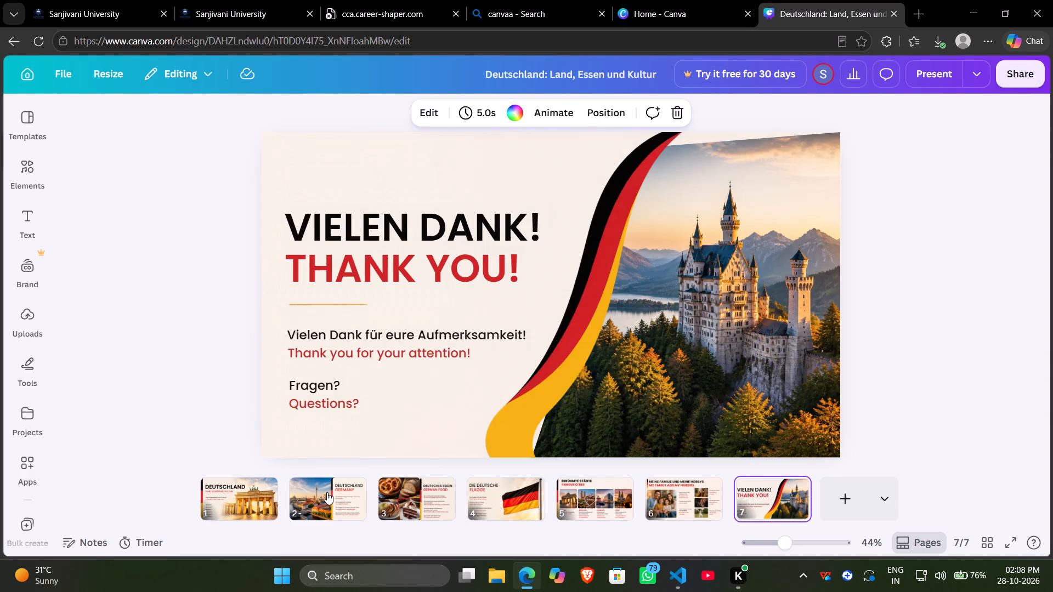
{"action": "key", "text": "Left"}
{"action": "key", "text": "Right"}
{"action": "key", "text": "Right"}
{"action": "key", "text": "Left"}
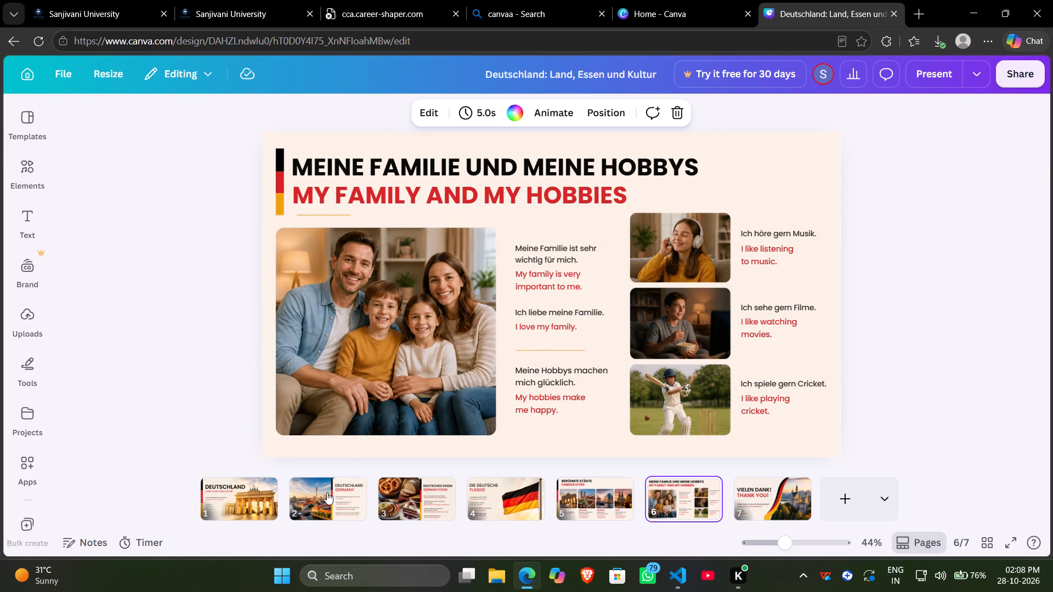
{"action": "key", "text": "Left"}
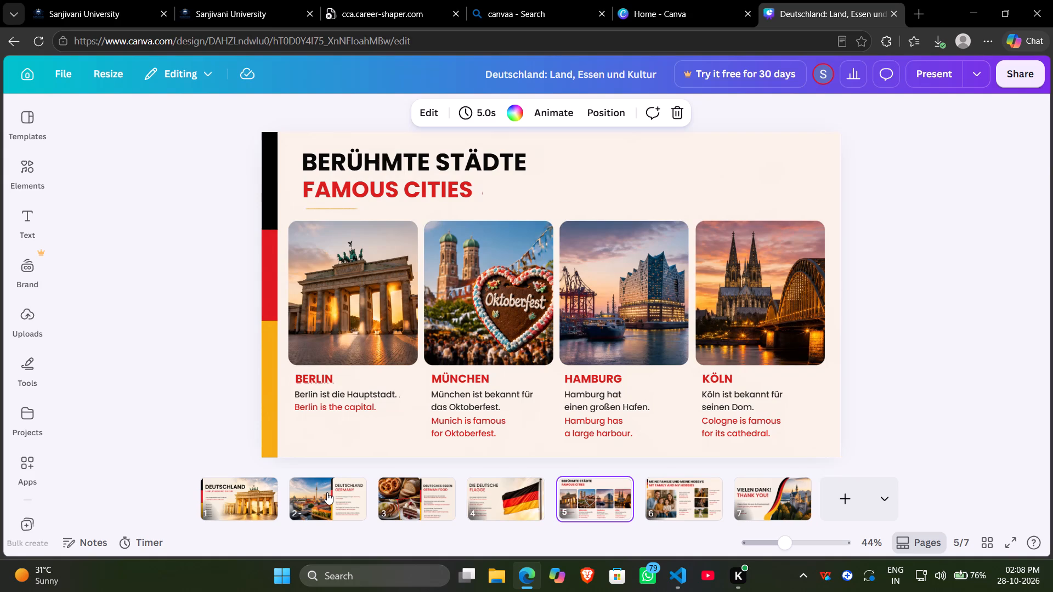
{"action": "key", "text": "Left"}
{"action": "key", "text": "Left"}
{"action": "key", "text": "Left"}
{"action": "key", "text": "Left"}
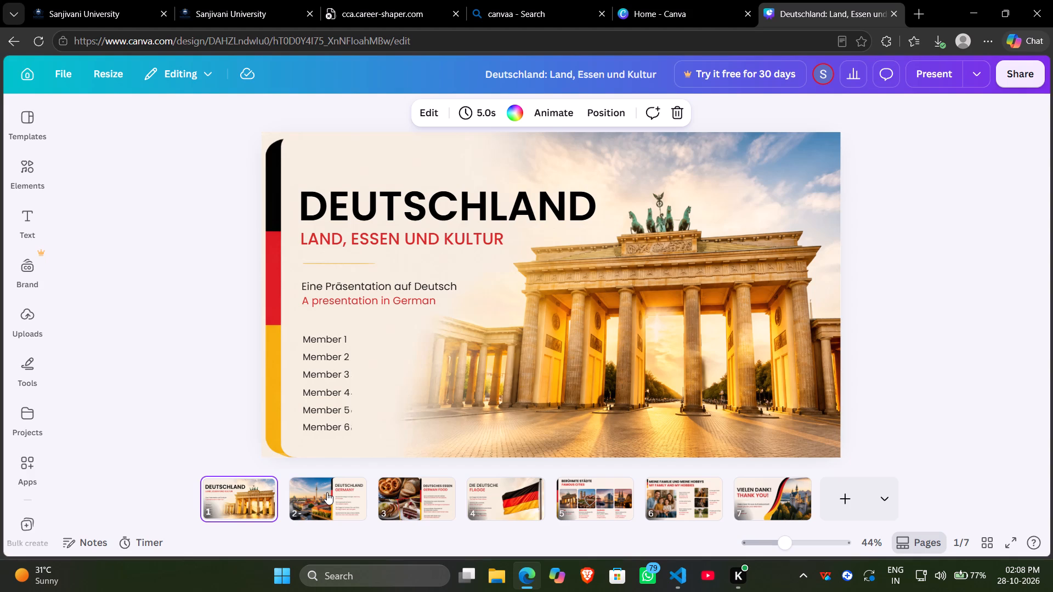
Check the content of all seven slides once more, going to the closing slide and back to the title slide.
{"action": "key", "text": "Right"}
{"action": "key", "text": "Right"}
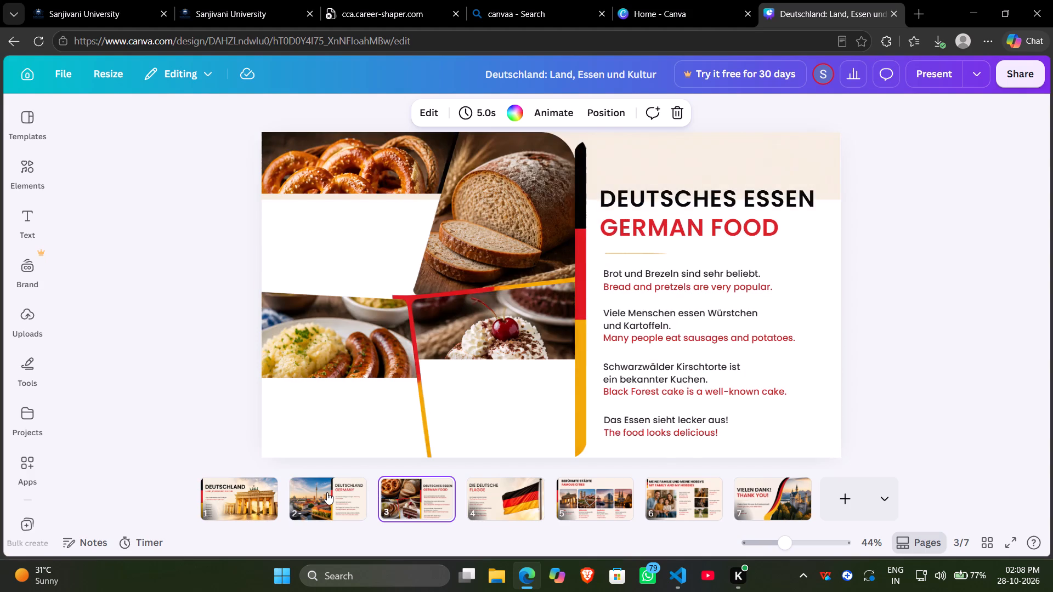
{"action": "key", "text": "Right"}
{"action": "key", "text": "Right"}
{"action": "key", "text": "Right"}
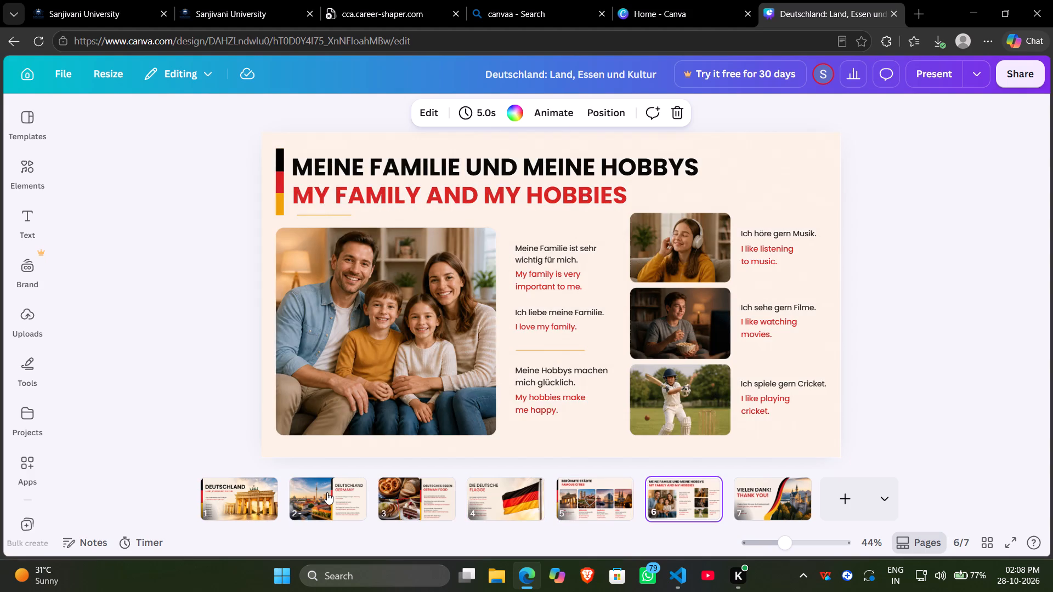
{"action": "key", "text": "Right"}
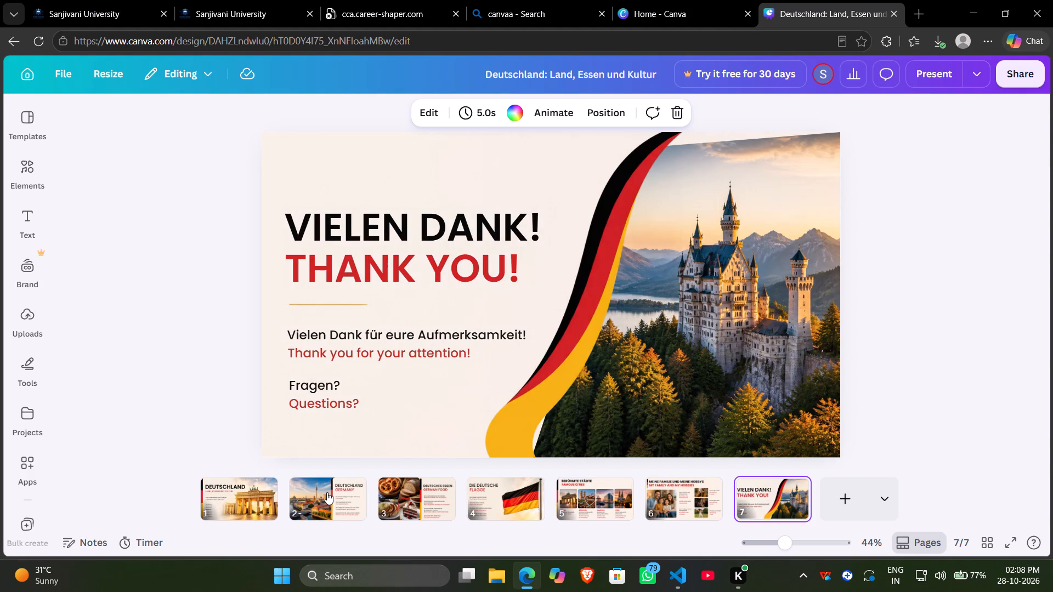
{"action": "key", "text": "Left"}
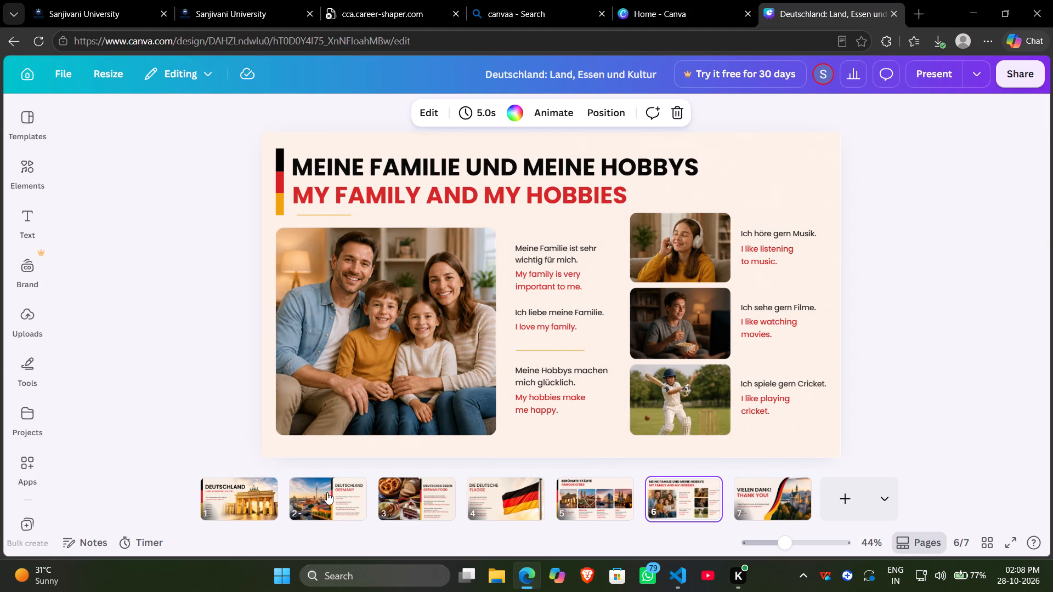
{"action": "key", "text": "Left"}
{"action": "key", "text": "Left"}
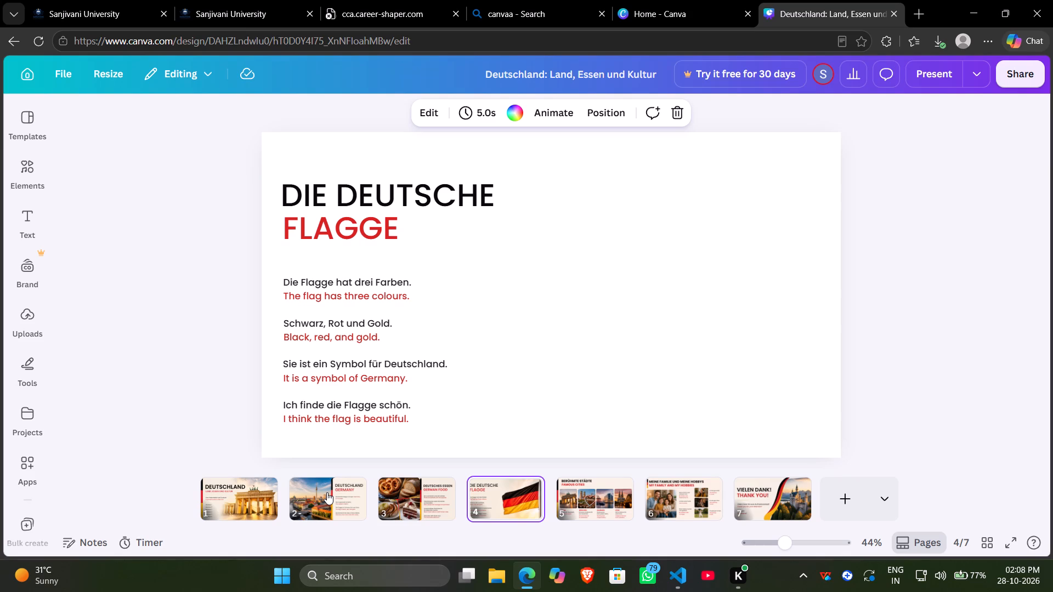
{"action": "key", "text": "Left"}
{"action": "key", "text": "Left"}
{"action": "key", "text": "Left"}
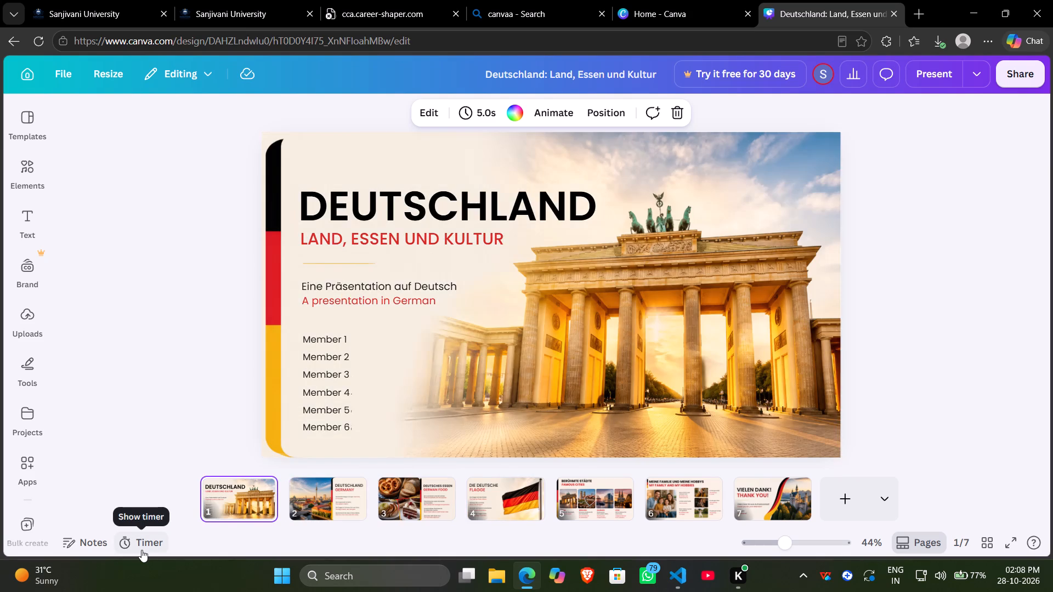
Replace the "Member 1" placeholder on the title slide with the first team member's name.
{"action": "left_click", "coordinate": [341, 336]}
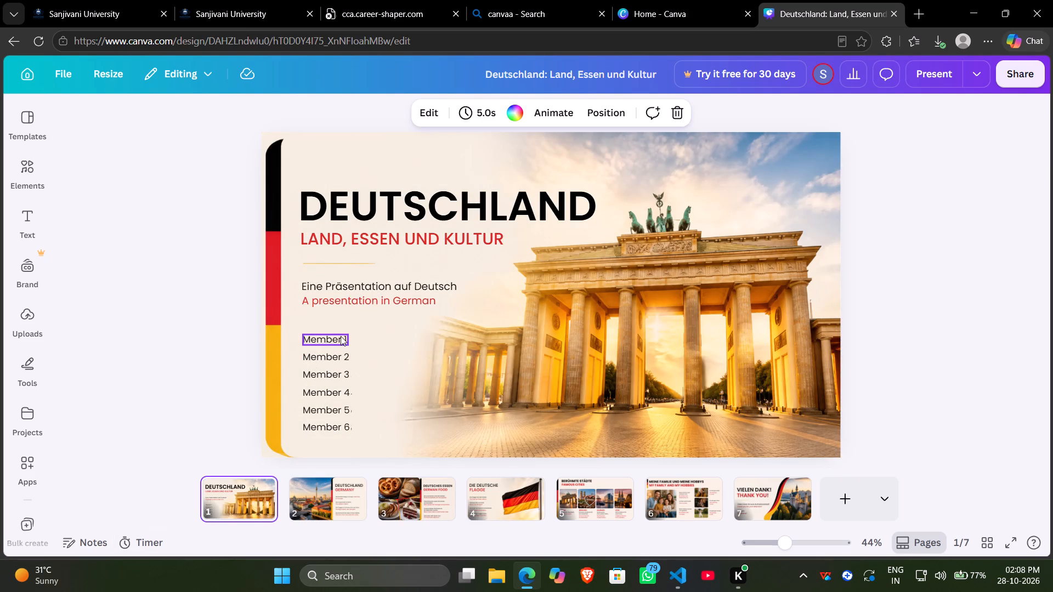
{"action": "left_click", "coordinate": [337, 336]}
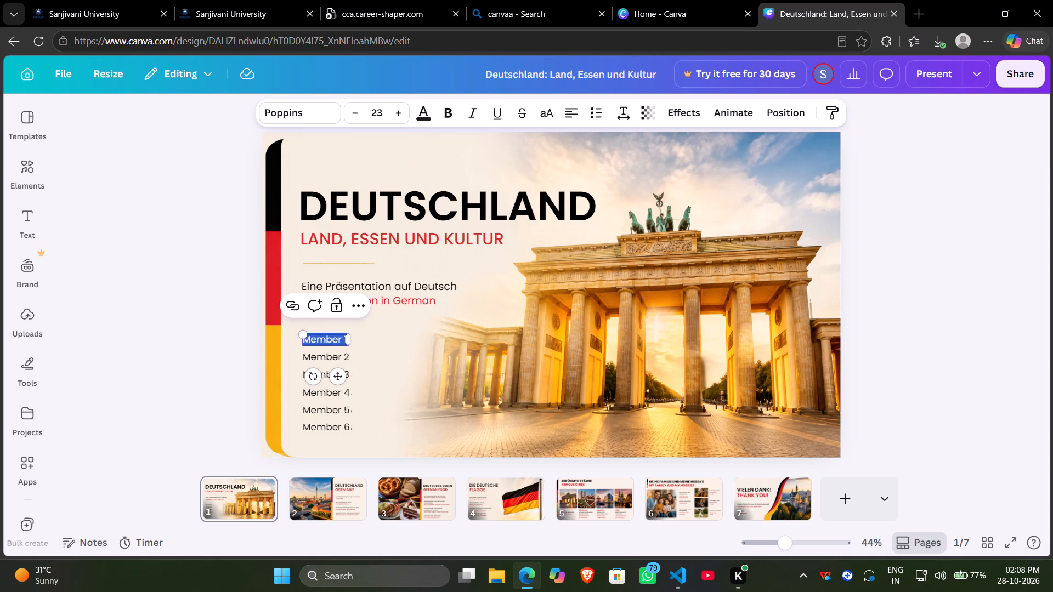
{"action": "left_click", "coordinate": [337, 337]}
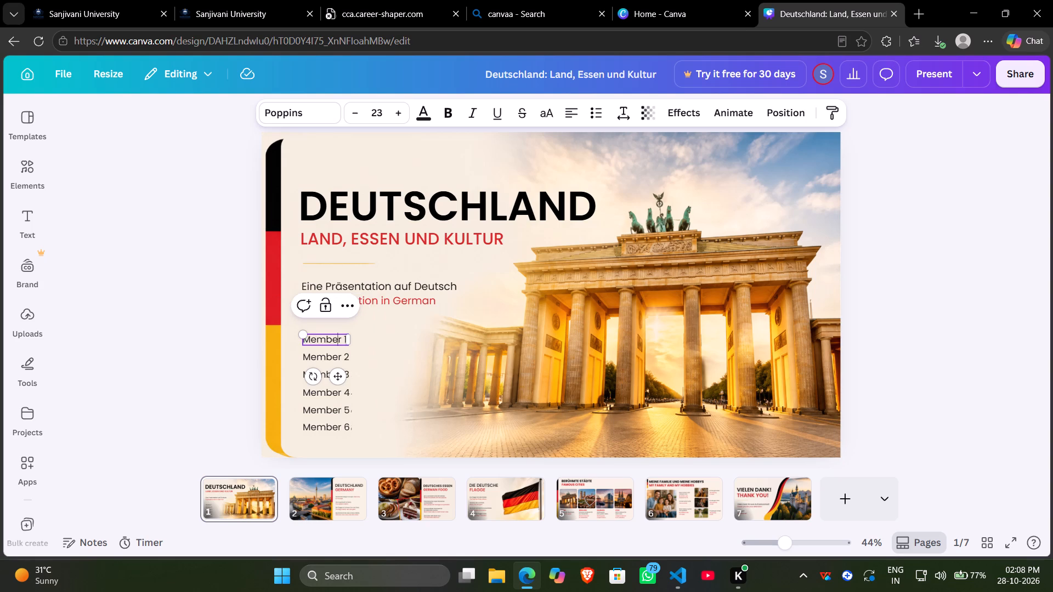
{"action": "key", "text": "Right"}
{"action": "key", "text": "Right"}
{"action": "key", "text": "Right"}
{"action": "key", "text": "BackSpace"}
{"action": "key", "text": "BackSpace"}
{"action": "key", "text": "BackSpace"}
{"action": "key", "text": "BackSpace"}
{"action": "key", "text": "BackSpace"}
{"action": "key", "text": "BackSpace"}
{"action": "key", "text": "BackSpace"}
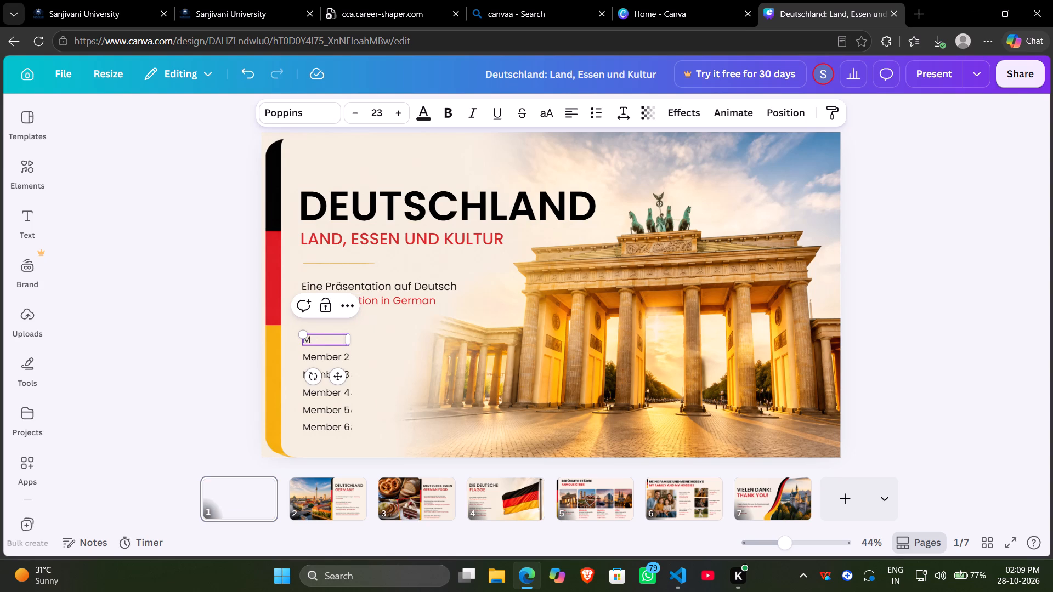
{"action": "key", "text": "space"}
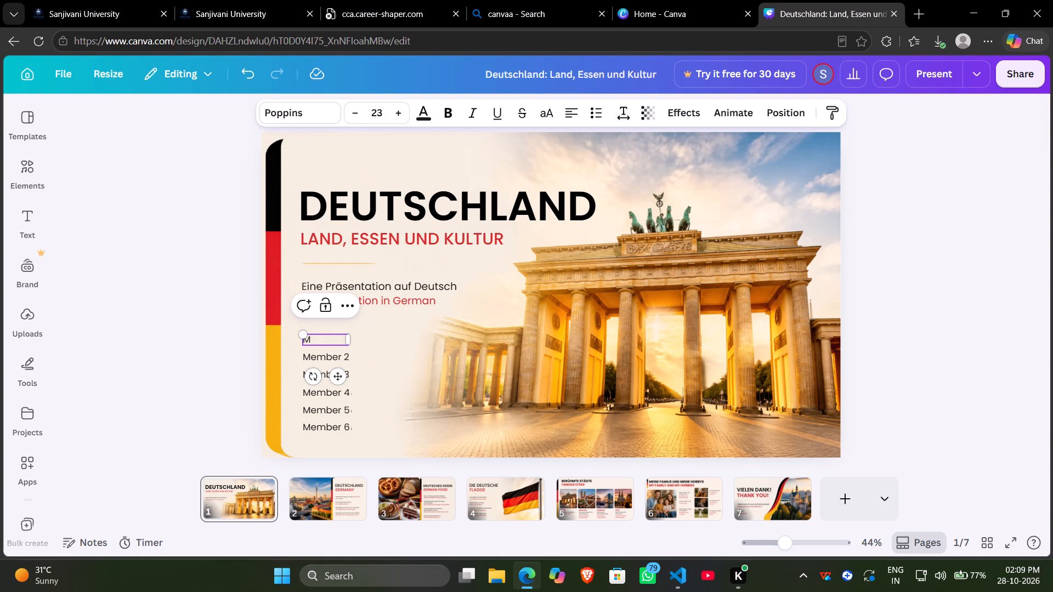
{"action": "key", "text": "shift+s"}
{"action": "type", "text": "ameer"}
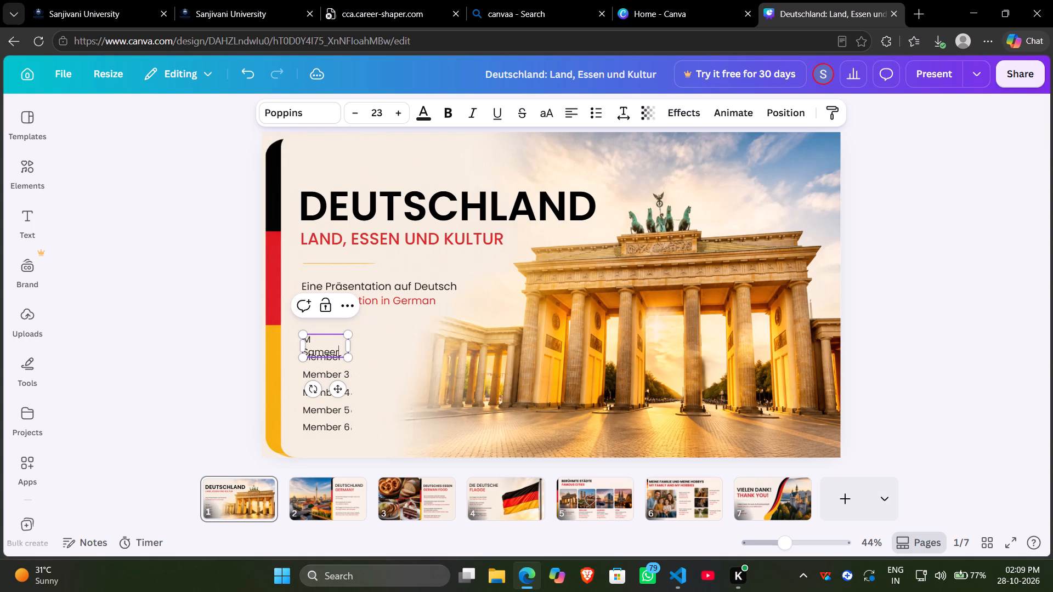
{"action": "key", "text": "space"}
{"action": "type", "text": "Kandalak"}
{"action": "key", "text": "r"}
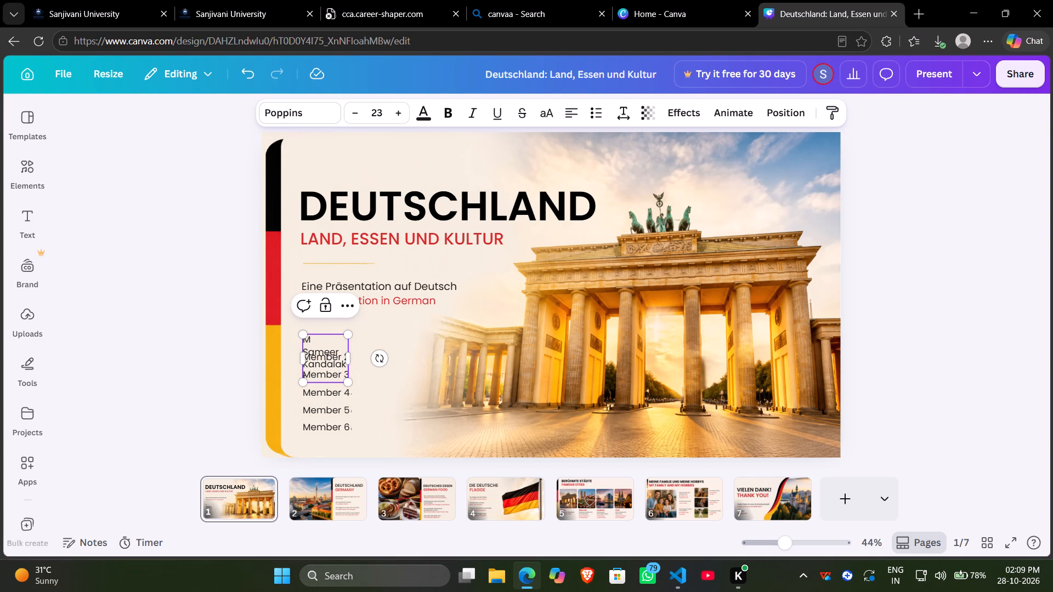
Widen the first team member's text box so the full name fits on one line.
{"action": "left_click_drag", "start_coordinate": [348, 360], "coordinate": [376, 345]}
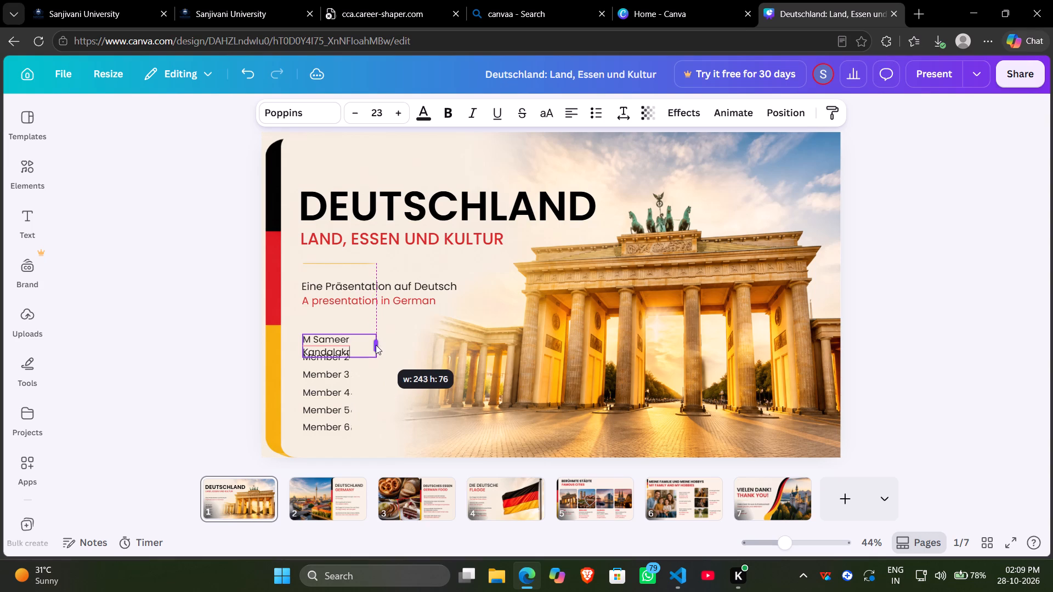
{"action": "left_click_drag", "start_coordinate": [376, 345], "coordinate": [399, 340]}
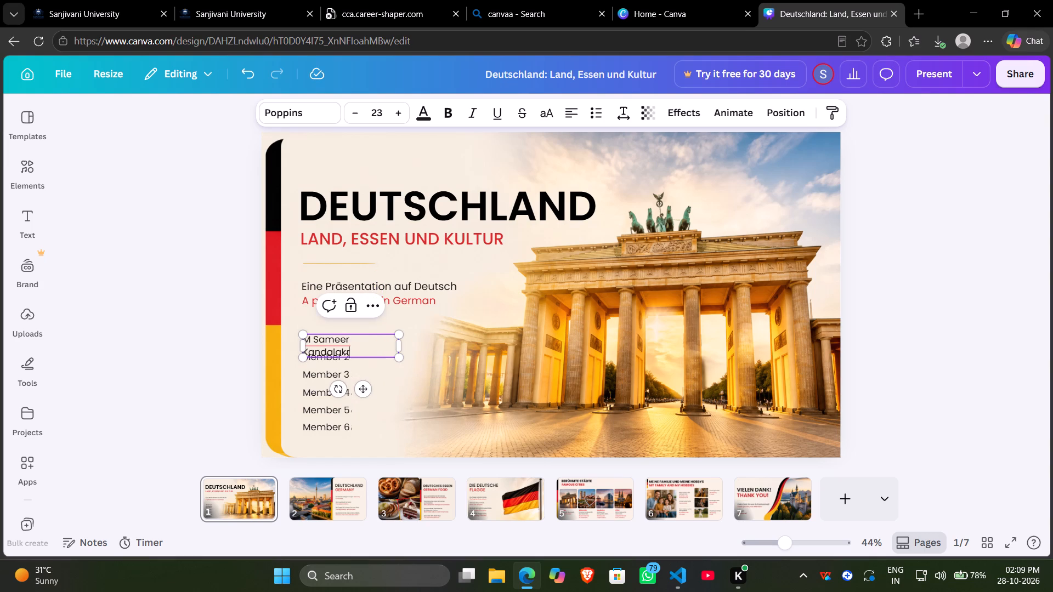
{"action": "left_click_drag", "start_coordinate": [399, 346], "coordinate": [415, 345]}
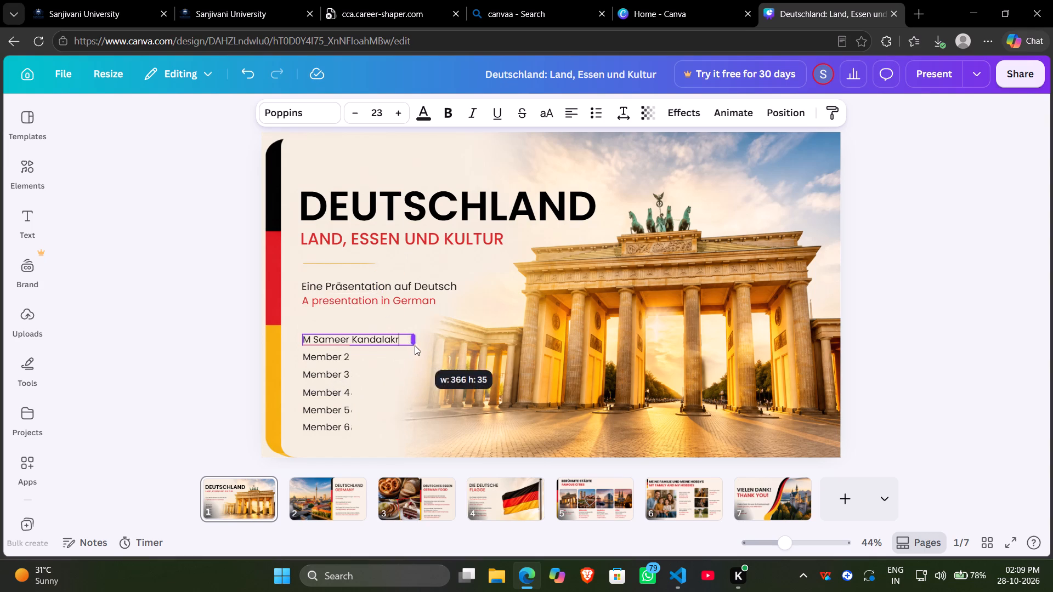
{"action": "left_click_drag", "start_coordinate": [415, 345], "coordinate": [417, 345]}
Correct the spelling of the first member's surname and delete the stray "M" before the first name.
{"action": "key", "text": "BackSpace"}
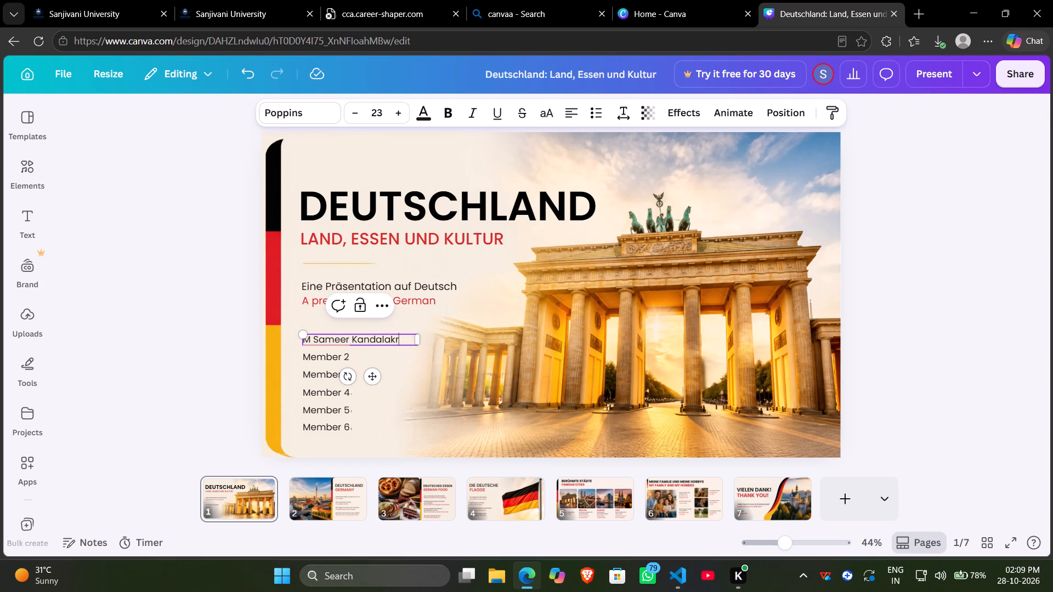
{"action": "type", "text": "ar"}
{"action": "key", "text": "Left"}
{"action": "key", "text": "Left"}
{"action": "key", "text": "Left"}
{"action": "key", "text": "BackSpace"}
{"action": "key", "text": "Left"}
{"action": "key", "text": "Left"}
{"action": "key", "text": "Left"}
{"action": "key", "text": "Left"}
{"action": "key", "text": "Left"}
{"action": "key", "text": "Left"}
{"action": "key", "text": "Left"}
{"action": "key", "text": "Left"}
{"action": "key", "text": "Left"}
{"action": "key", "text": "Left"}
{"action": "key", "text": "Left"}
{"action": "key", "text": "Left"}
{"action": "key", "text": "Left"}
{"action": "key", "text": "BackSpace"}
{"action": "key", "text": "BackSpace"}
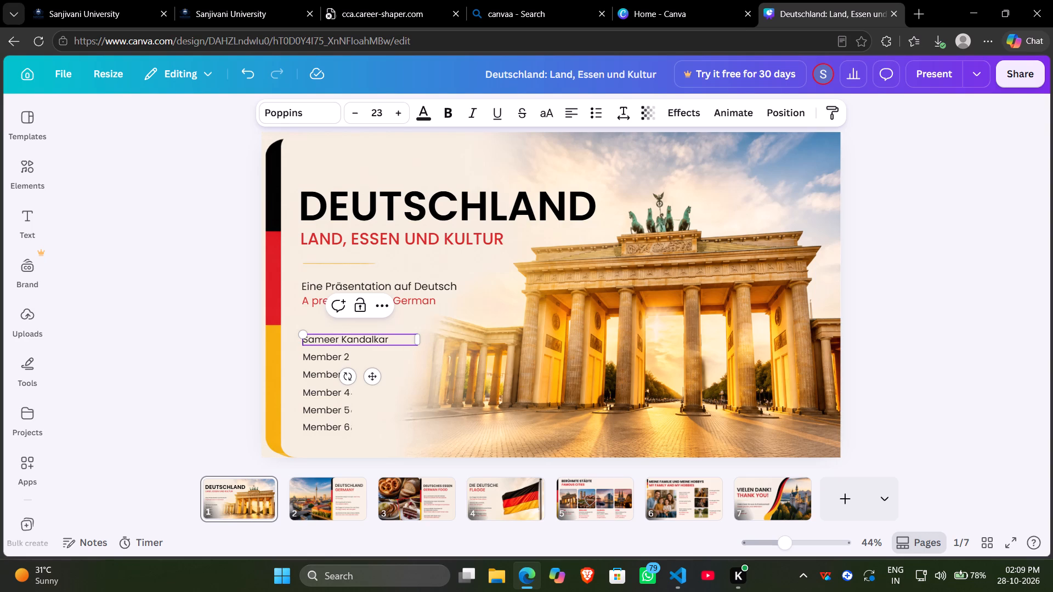
Replace the "Member 2" placeholder with the second team member's name and widen its text box to fit one line.
{"action": "left_click", "coordinate": [340, 357]}
{"action": "left_click", "coordinate": [338, 357]}
{"action": "left_click", "coordinate": [338, 357]}
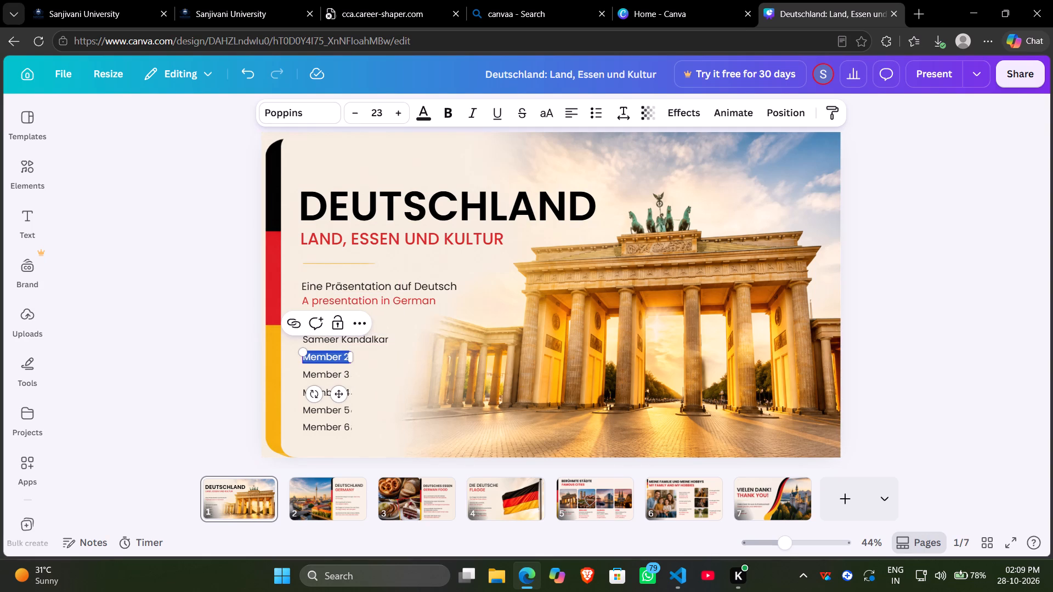
{"action": "key", "text": "BackSpace"}
{"action": "key", "text": "BackSpace"}
{"action": "key", "text": "BackSpace"}
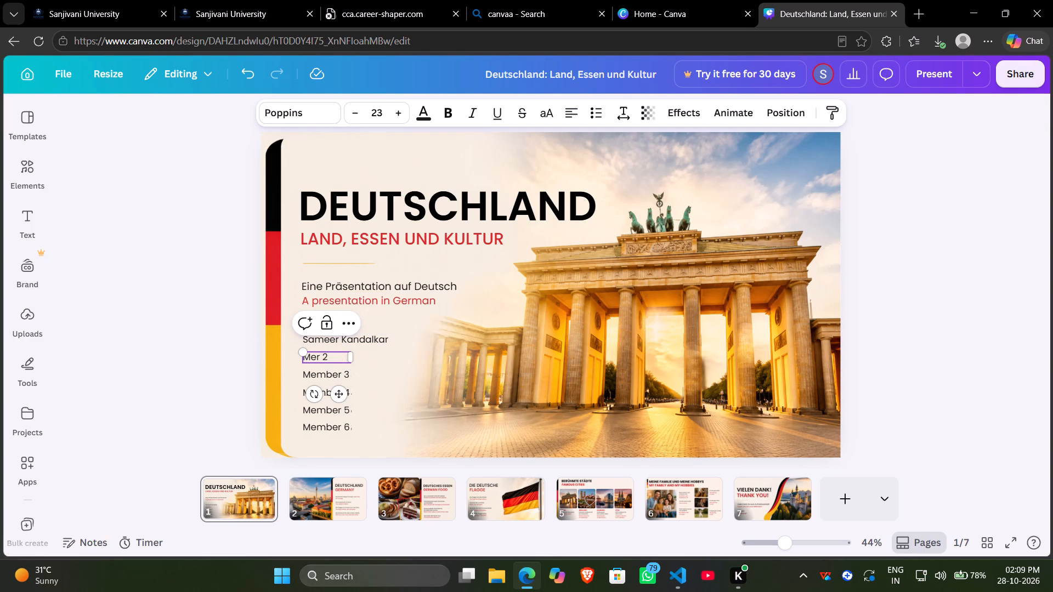
{"action": "key", "text": "Right"}
{"action": "key", "text": "Right"}
{"action": "key", "text": "Right"}
{"action": "key", "text": "BackSpace"}
{"action": "key", "text": "BackSpace"}
{"action": "key", "text": "BackSpace"}
{"action": "key", "text": "BackSpace"}
{"action": "key", "text": "BackSpace"}
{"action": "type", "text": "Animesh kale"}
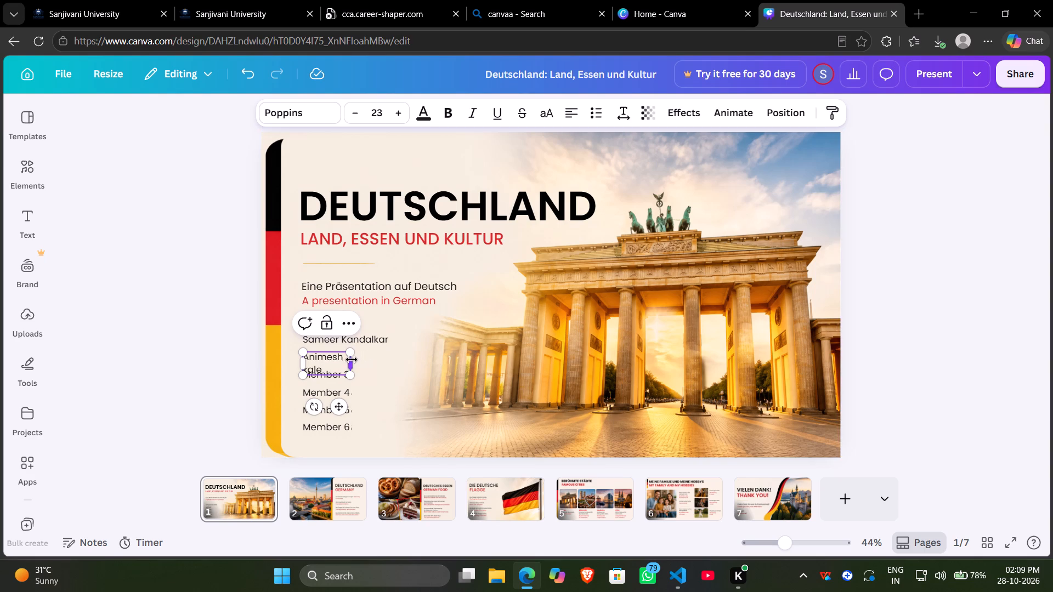
{"action": "left_click_drag", "start_coordinate": [352, 362], "coordinate": [369, 357]}
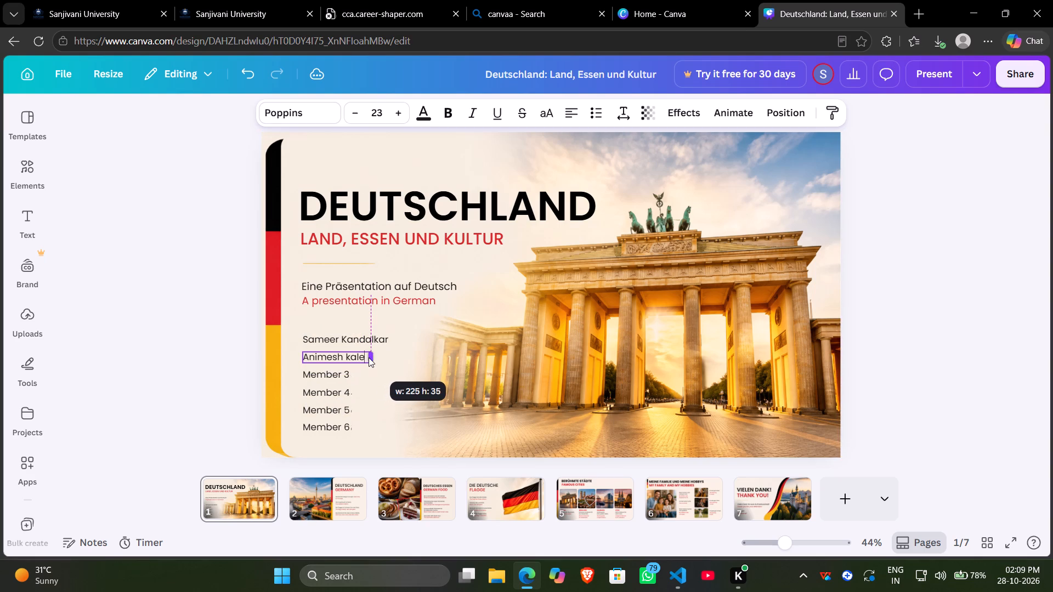
Adjust the second team member's text box to a width of about 225 so the name fits on one line.
{"action": "left_click_drag", "start_coordinate": [369, 357], "coordinate": [370, 357]}
Replace the "Member 3" placeholder on the title slide with the third team member's full name.
{"action": "left_click", "coordinate": [337, 374]}
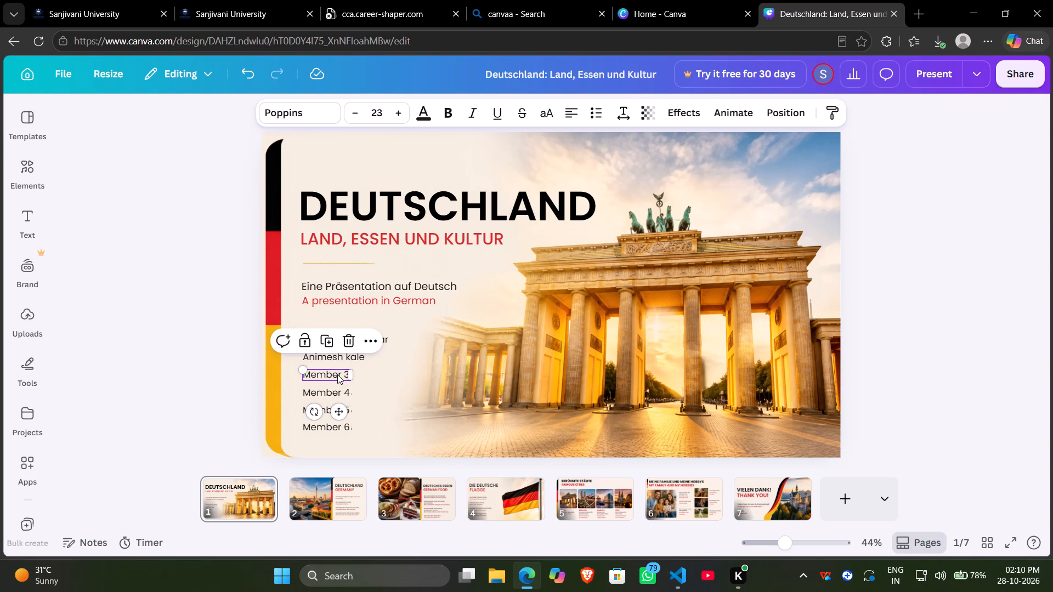
{"action": "left_click", "coordinate": [335, 374]}
{"action": "left_click", "coordinate": [335, 374]}
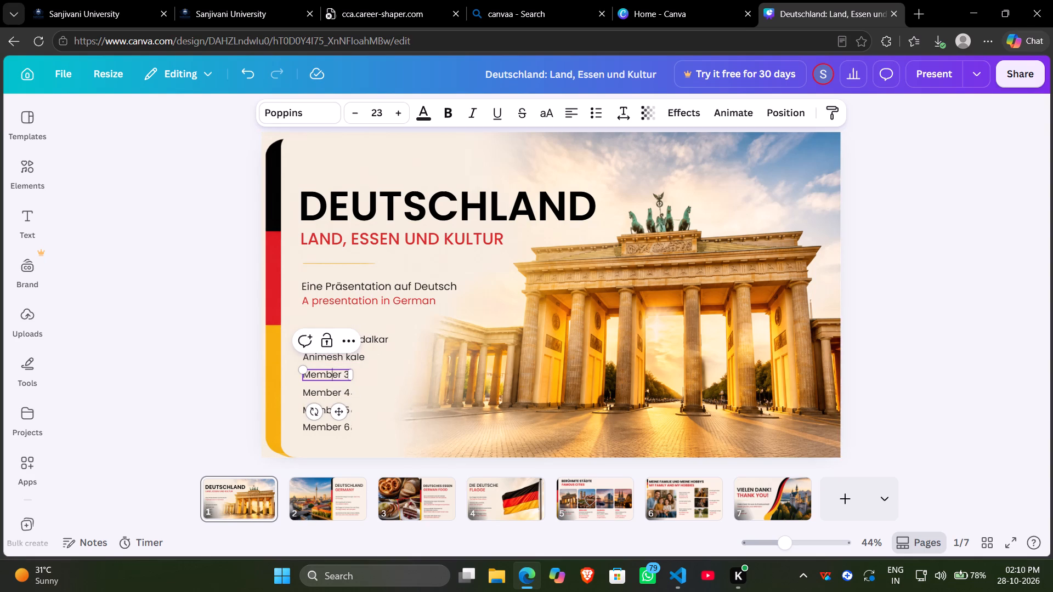
{"action": "key", "text": "BackSpace"}
{"action": "key", "text": "BackSpace"}
{"action": "key", "text": "Right"}
{"action": "key", "text": "Right"}
{"action": "key", "text": "Right"}
{"action": "key", "text": "Right"}
{"action": "key", "text": "BackSpace"}
{"action": "key", "text": "BackSpace"}
{"action": "key", "text": "BackSpace"}
{"action": "key", "text": "BackSpace"}
{"action": "key", "text": "BackSpace"}
{"action": "key", "text": "BackSpace"}
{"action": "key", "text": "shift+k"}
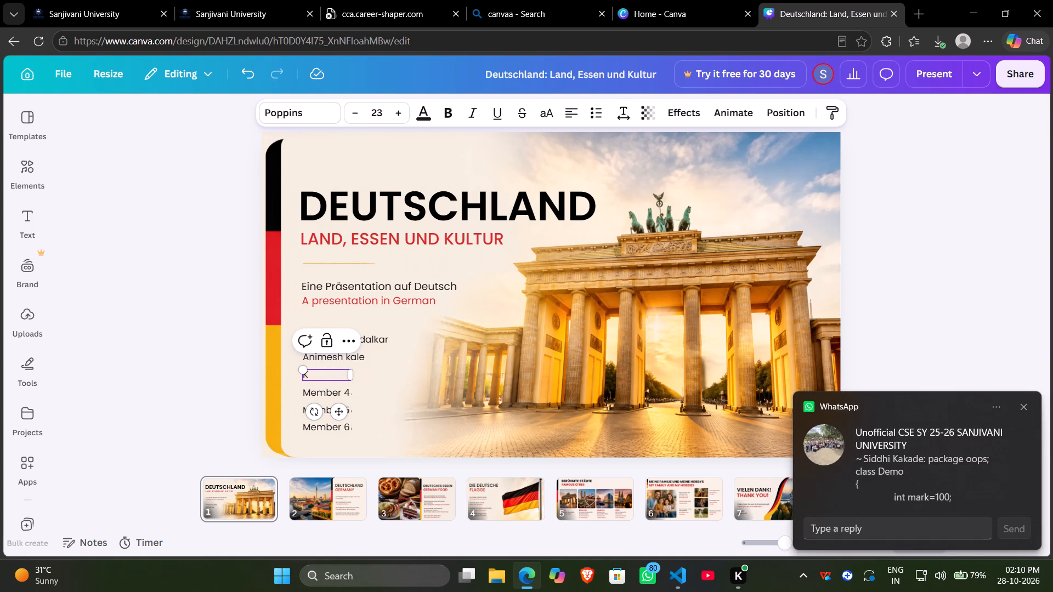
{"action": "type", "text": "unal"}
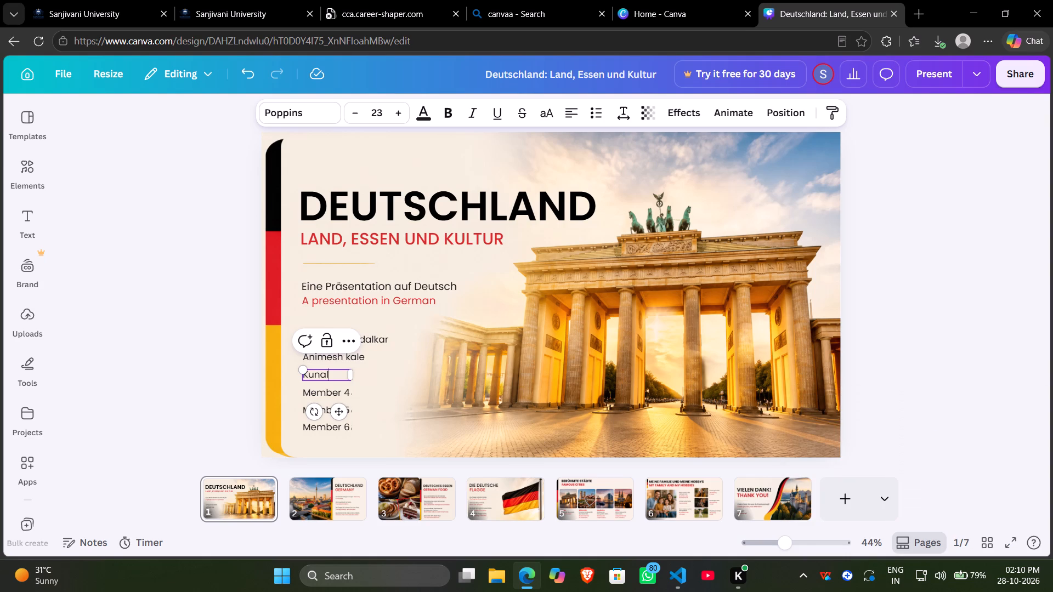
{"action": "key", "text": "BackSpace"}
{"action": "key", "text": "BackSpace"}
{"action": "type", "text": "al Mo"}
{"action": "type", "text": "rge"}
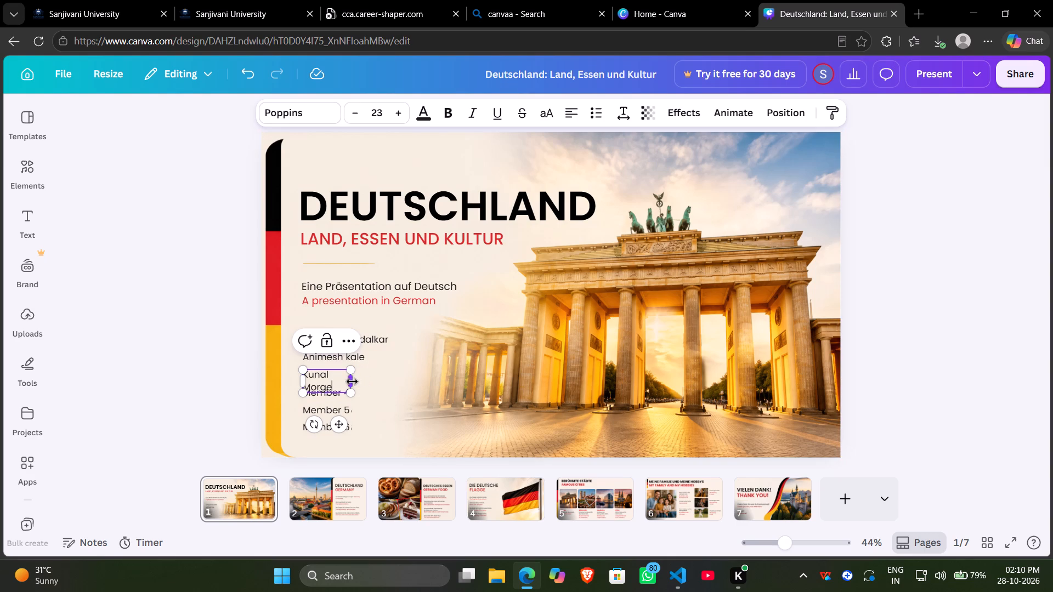
Widen the third team member's text box so the name fits on one line.
{"action": "left_click_drag", "start_coordinate": [352, 382], "coordinate": [363, 378]}
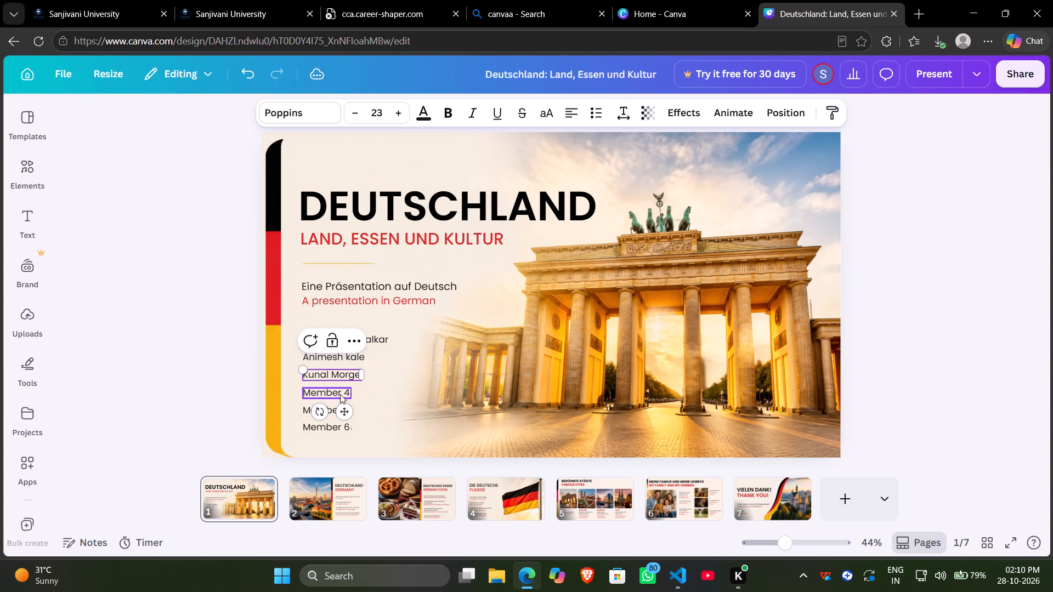
Replace the "Member 4" placeholder on the title slide with the fourth team member's name.
{"action": "left_click", "coordinate": [329, 393]}
{"action": "left_click", "coordinate": [331, 392]}
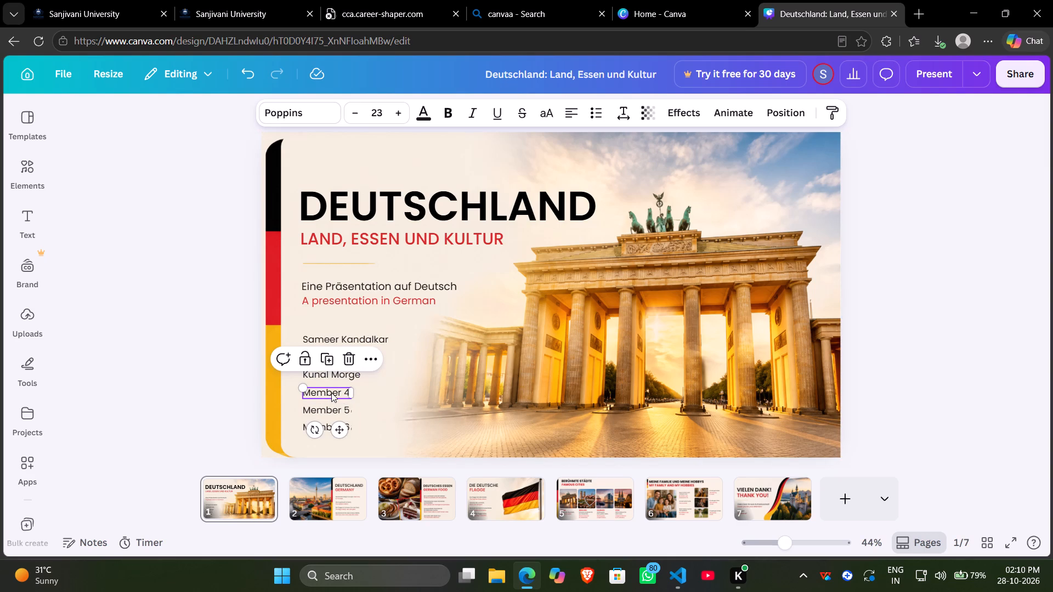
{"action": "left_click", "coordinate": [332, 392]}
{"action": "key", "text": "Right"}
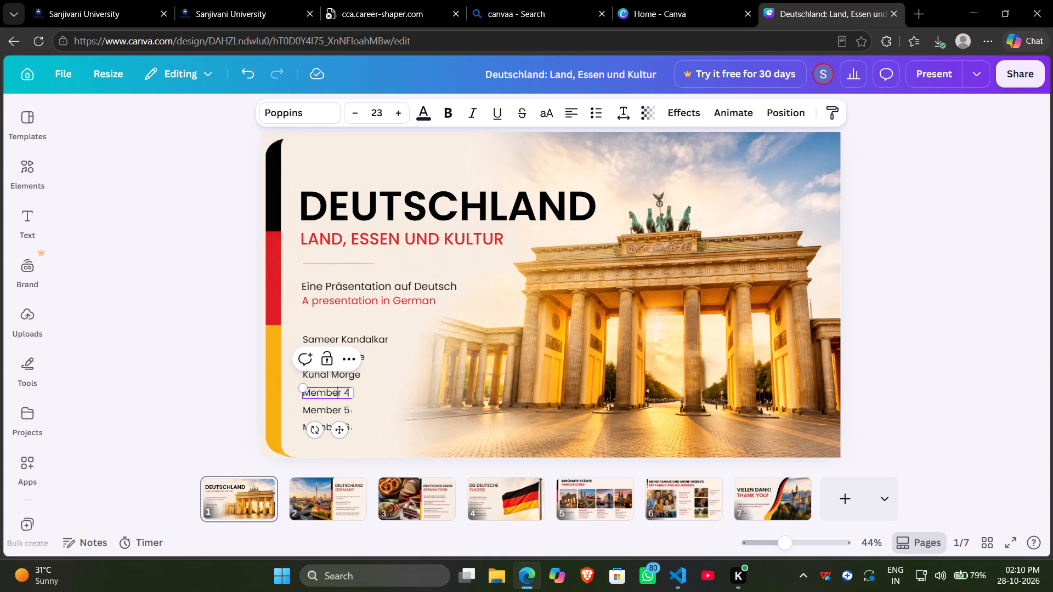
{"action": "key", "text": "Right"}
{"action": "key", "text": "Right"}
{"action": "key", "text": "Right"}
{"action": "key", "text": "BackSpace"}
{"action": "key", "text": "BackSpace"}
{"action": "key", "text": "BackSpace"}
{"action": "key", "text": "BackSpace"}
{"action": "key", "text": "BackSpace"}
{"action": "key", "text": "BackSpace"}
{"action": "key", "text": "BackSpace"}
{"action": "key", "text": "BackSpace"}
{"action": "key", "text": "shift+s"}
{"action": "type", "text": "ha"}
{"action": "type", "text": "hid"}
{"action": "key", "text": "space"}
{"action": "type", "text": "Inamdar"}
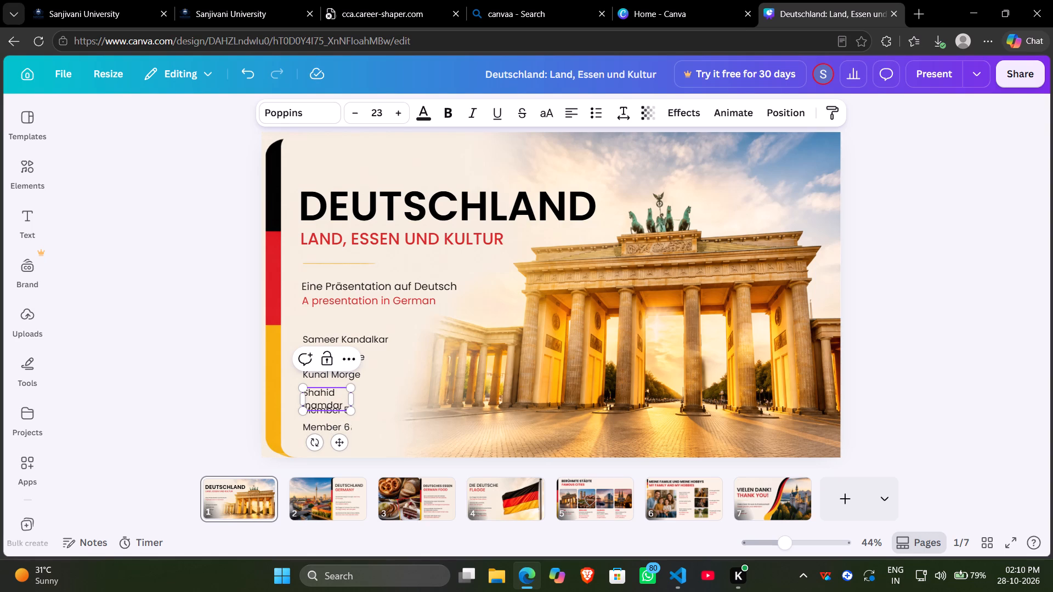
Widen the fourth team member's text box so the full name fits on one line.
{"action": "left_click_drag", "start_coordinate": [352, 397], "coordinate": [365, 395]}
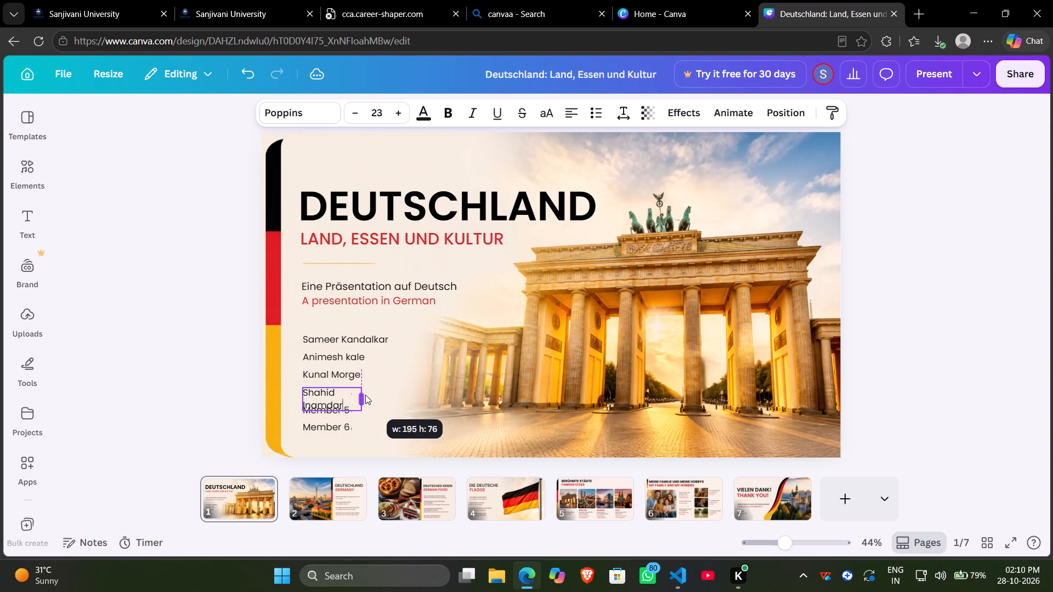
{"action": "left_click_drag", "start_coordinate": [365, 395], "coordinate": [372, 391]}
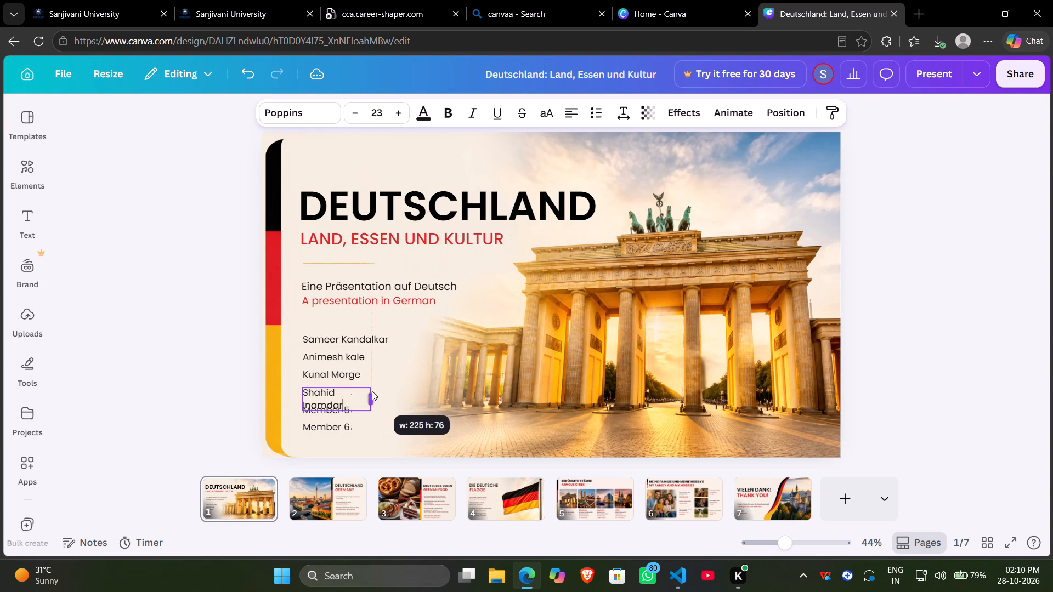
{"action": "left_click_drag", "start_coordinate": [372, 391], "coordinate": [378, 392]}
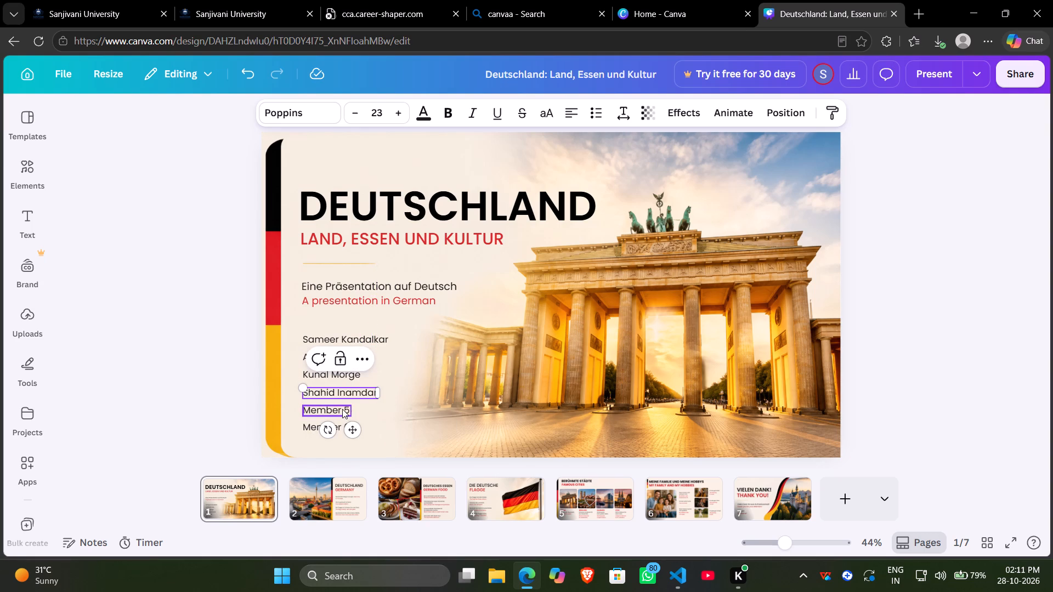
Replace the "Member 5" placeholder on the title slide with the fifth team member's name.
{"action": "left_click", "coordinate": [342, 409]}
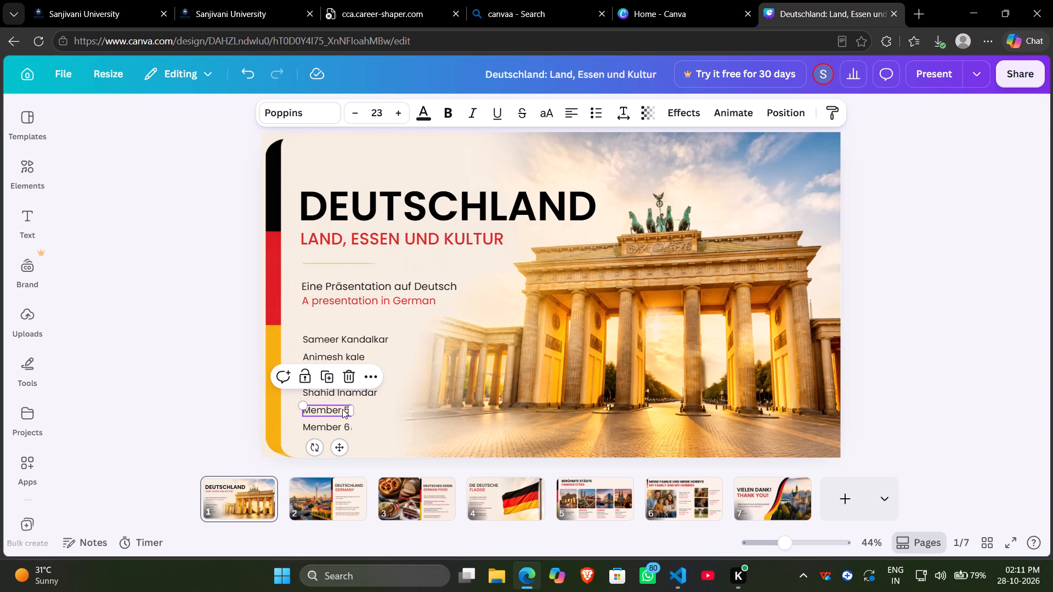
{"action": "left_click", "coordinate": [342, 408]}
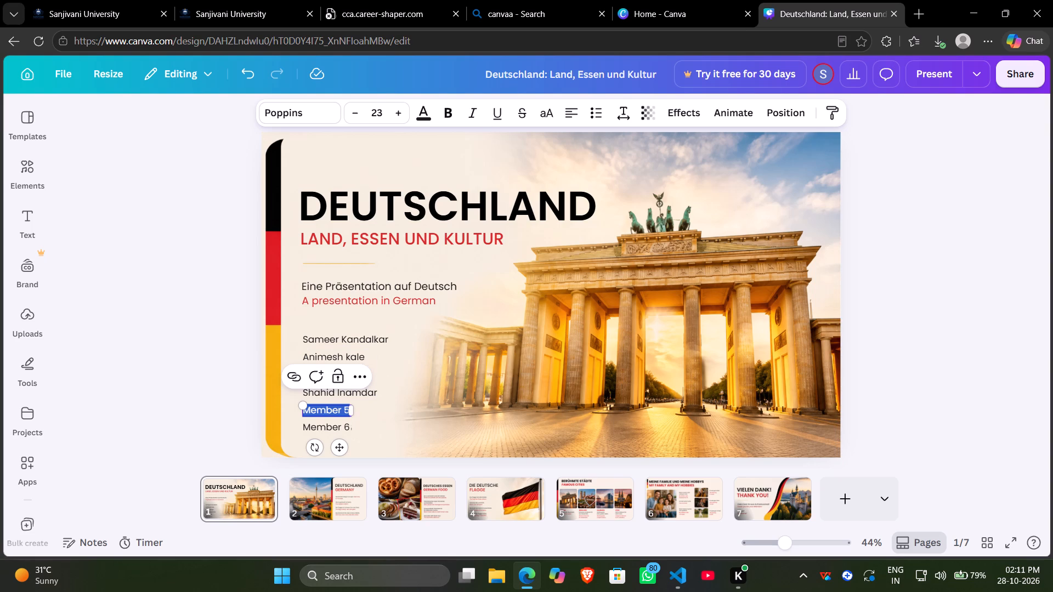
{"action": "left_click", "coordinate": [338, 408]}
{"action": "key", "text": "BackSpace"}
{"action": "key", "text": "BackSpace"}
{"action": "key", "text": "BackSpace"}
{"action": "key", "text": "BackSpace"}
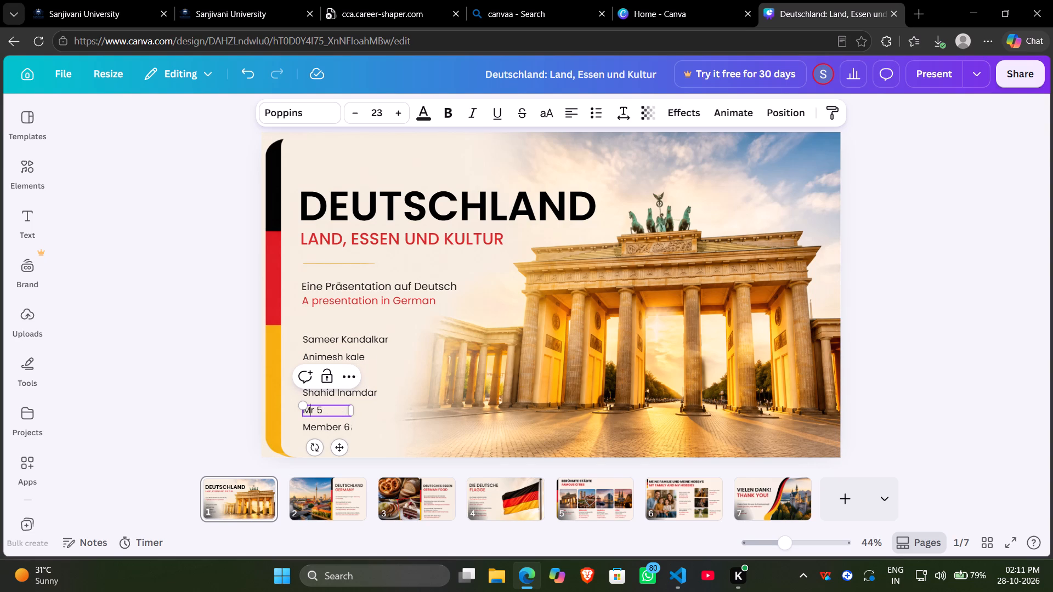
{"action": "key", "text": "Right"}
{"action": "key", "text": "Right"}
{"action": "key", "text": "Right"}
{"action": "key", "text": "BackSpace"}
{"action": "key", "text": "BackSpace"}
{"action": "key", "text": "BackSpace"}
{"action": "key", "text": "BackSpace"}
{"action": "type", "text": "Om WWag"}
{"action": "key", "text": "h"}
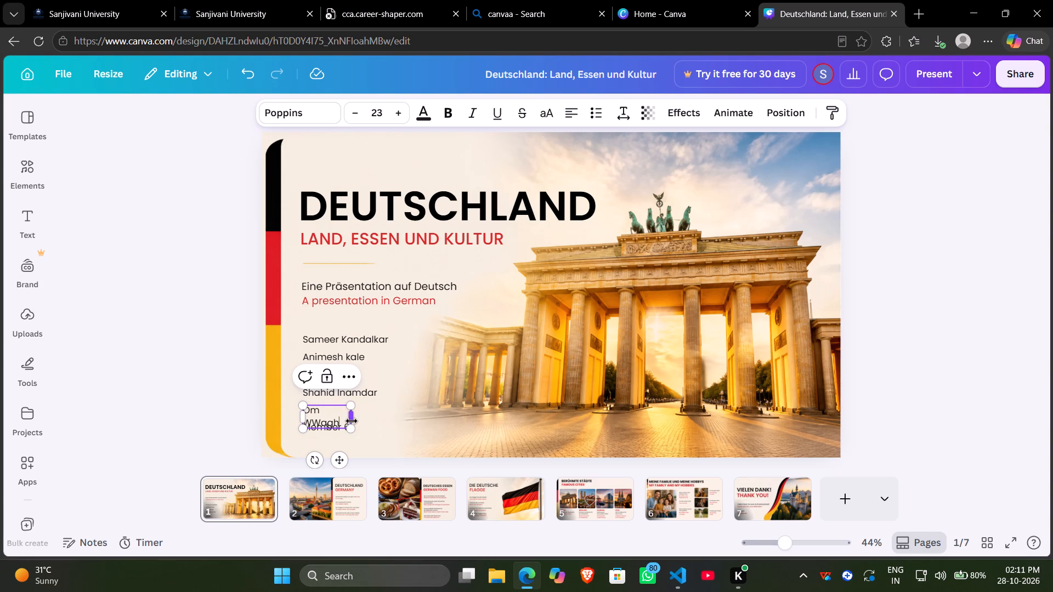
Widen the fifth team member's text box so the full name fits on one line.
{"action": "left_click", "coordinate": [350, 420]}
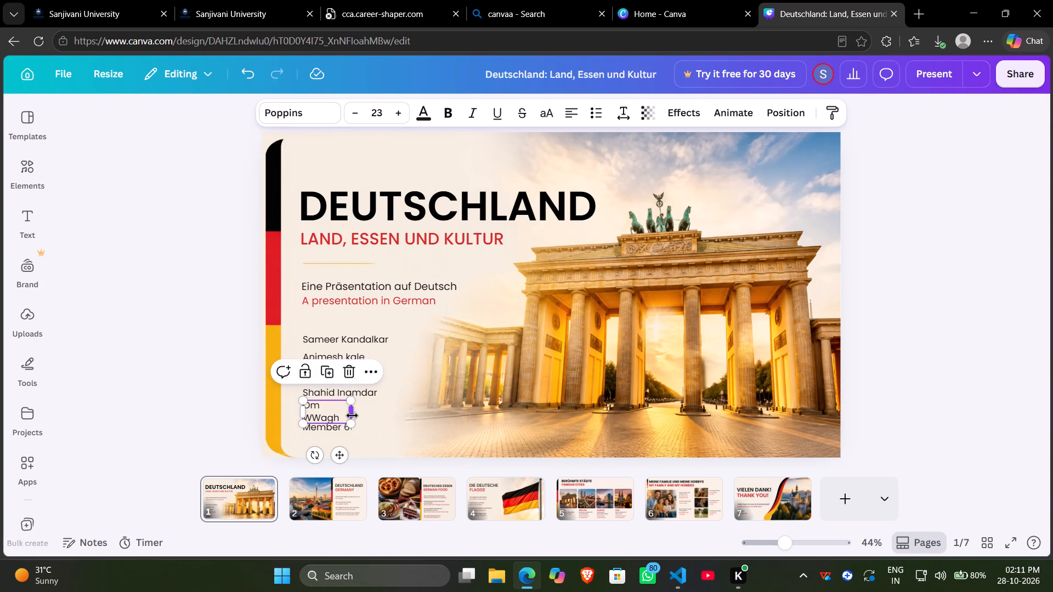
{"action": "left_click_drag", "start_coordinate": [352, 415], "coordinate": [365, 415]}
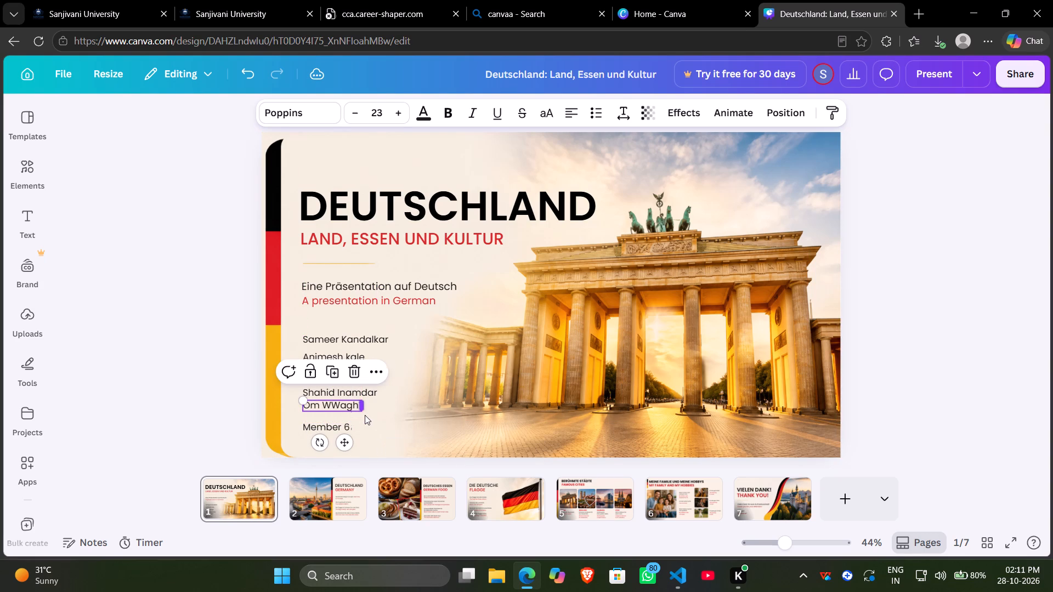
Remove the duplicated capital W from the fifth team member's surname on the title slide.
{"action": "left_click", "coordinate": [342, 405]}
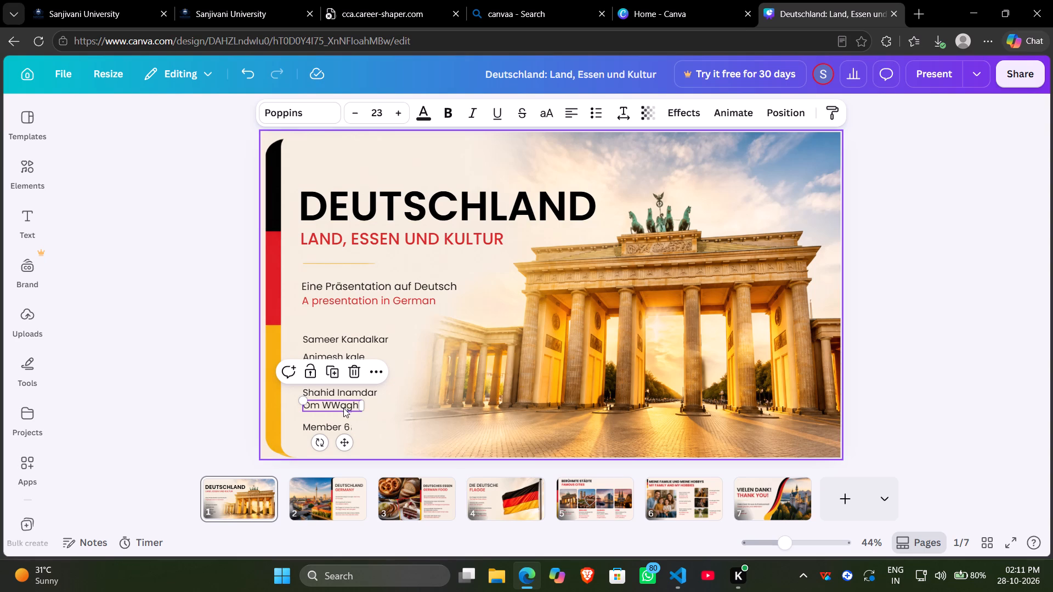
{"action": "left_click", "coordinate": [339, 407]}
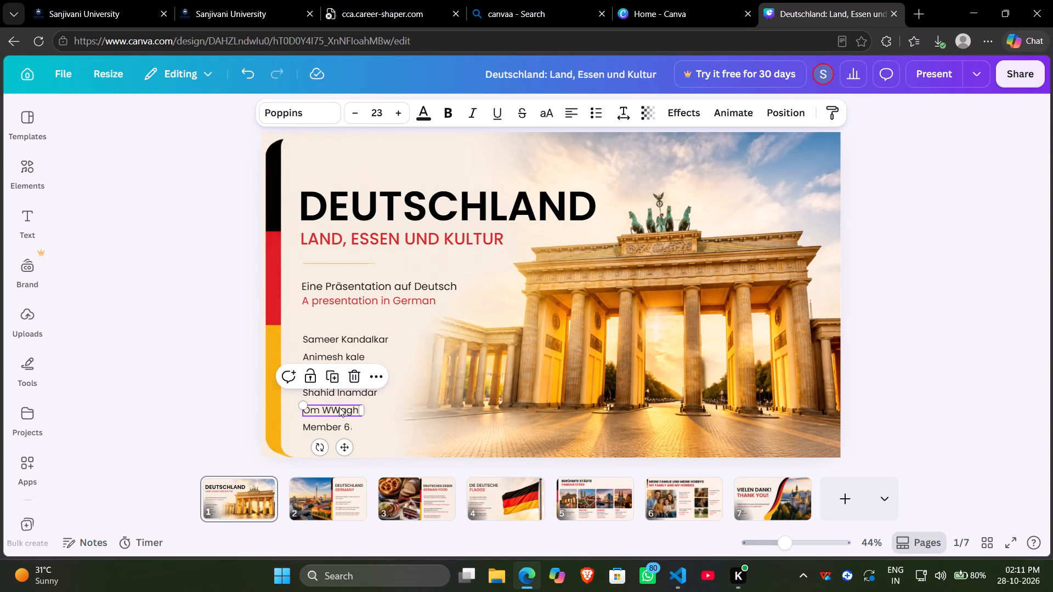
{"action": "key", "text": "Left"}
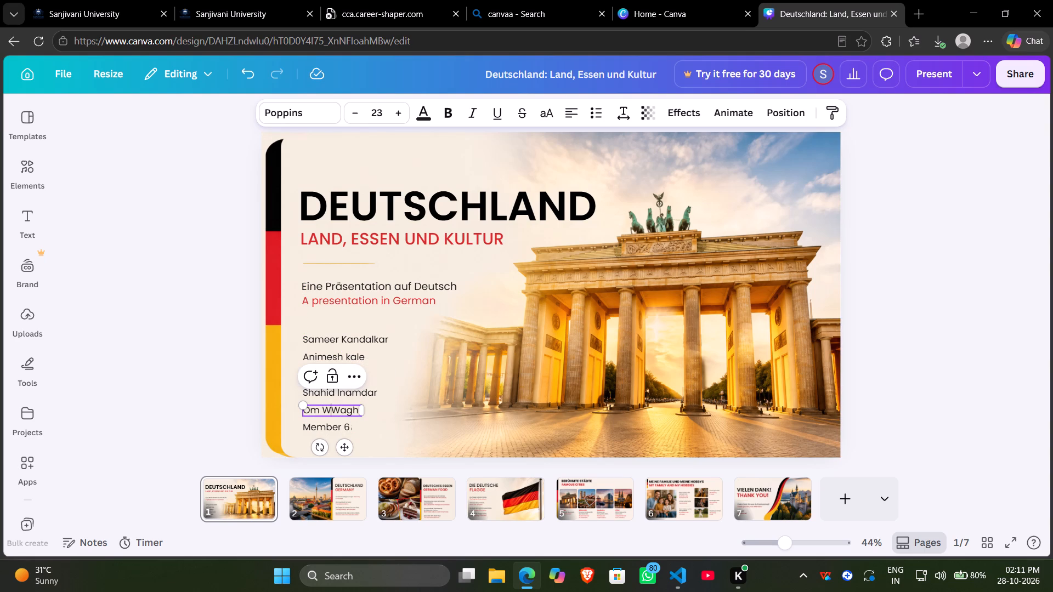
{"action": "key", "text": "BackSpace"}
{"action": "left_click", "coordinate": [108, 307]}
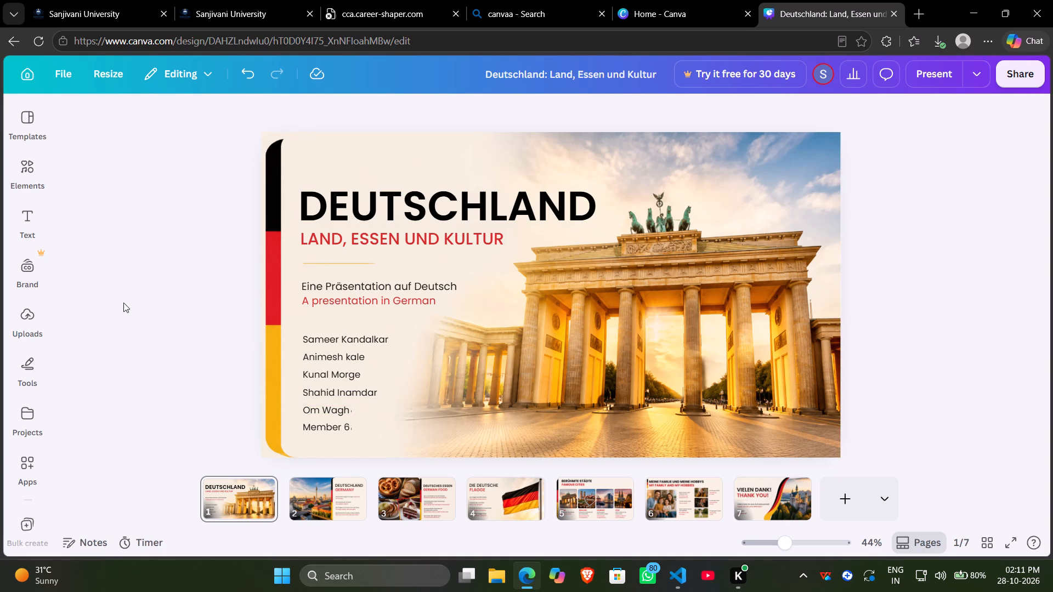
Delete the "Member 6" placeholder text box from the title slide.
{"action": "left_click", "coordinate": [343, 425]}
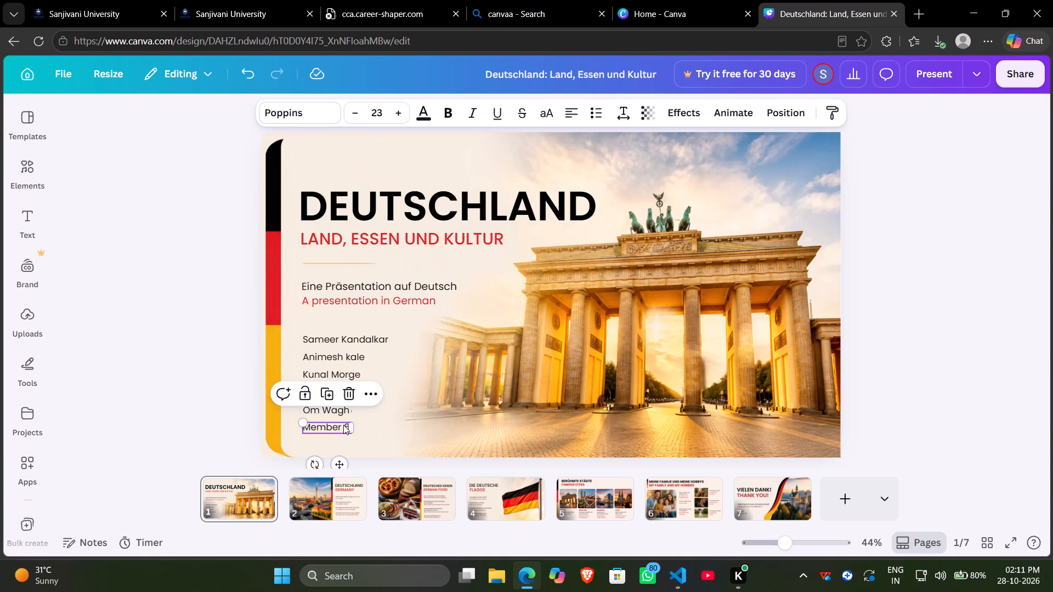
{"action": "left_click", "coordinate": [349, 394]}
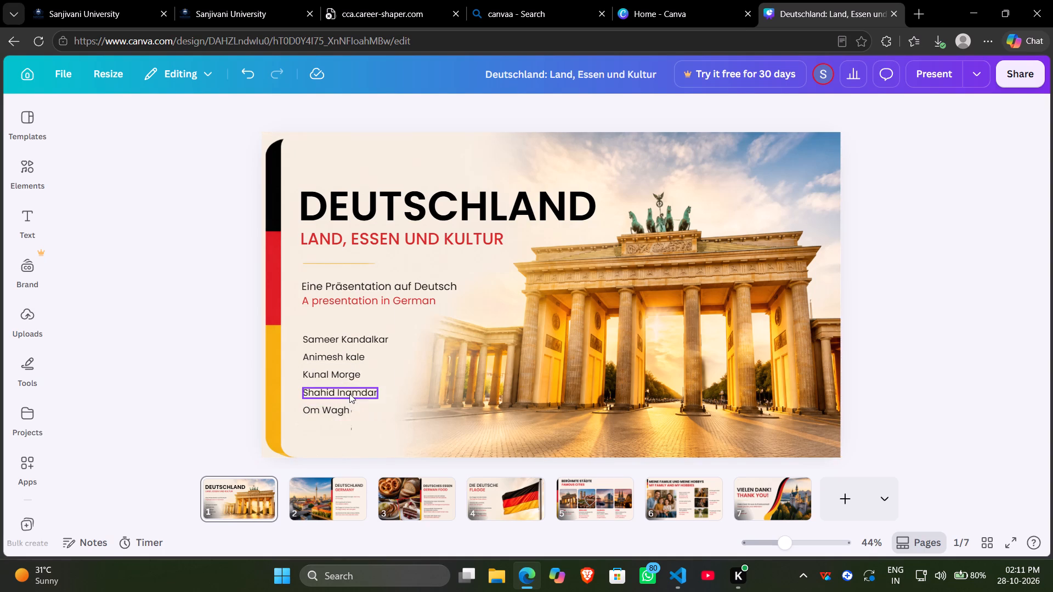
{"action": "left_click", "coordinate": [930, 322]}
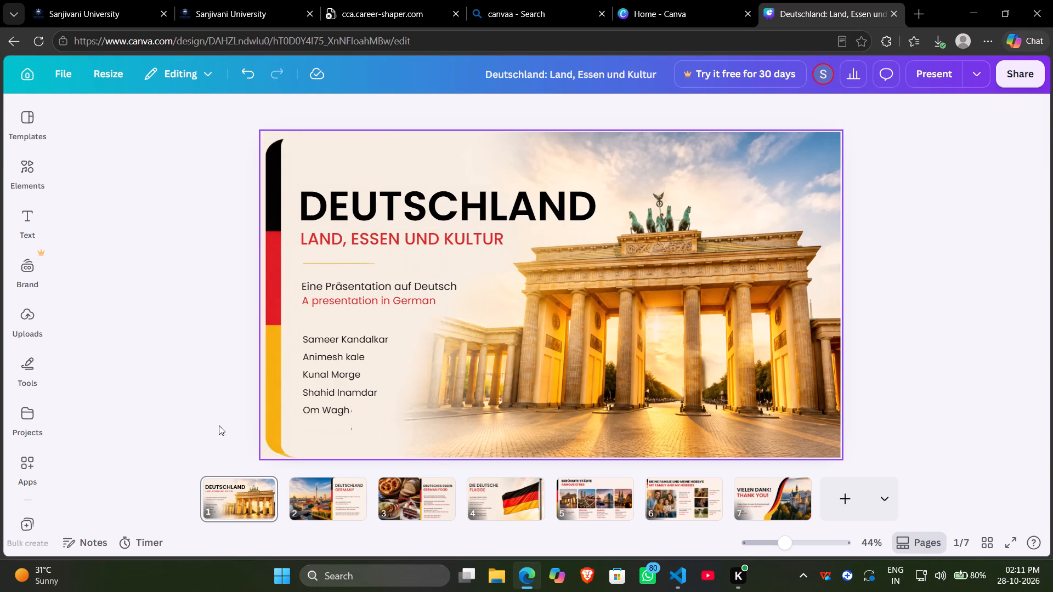
Open slide 2, "Deutschland / Germany", to review its content.
{"action": "left_click", "coordinate": [321, 496]}
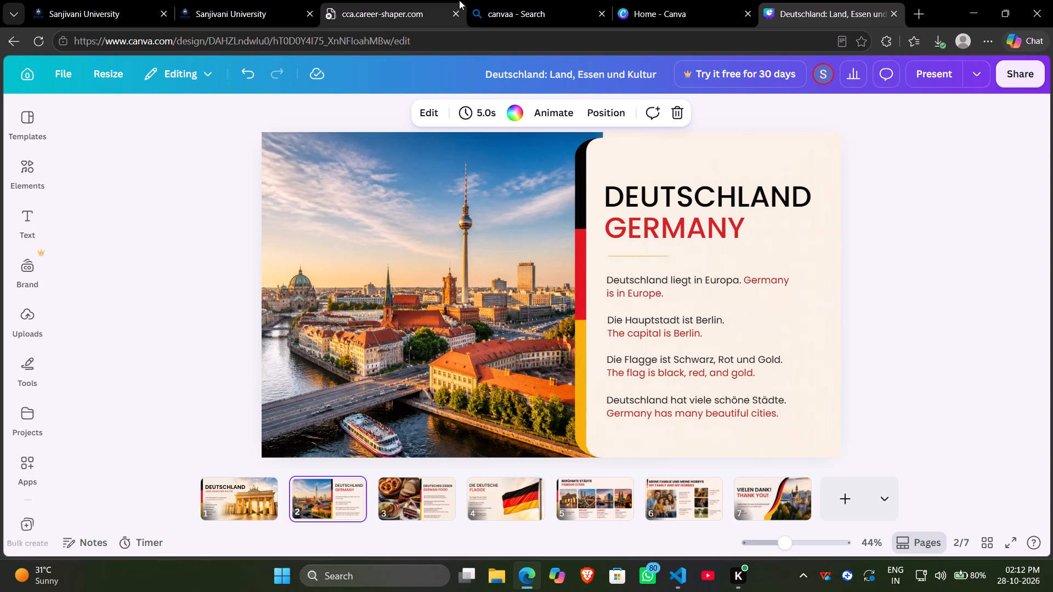
Switch to the cca.career-shaper.com browser tab and reload its page.
{"action": "left_click", "coordinate": [396, 3]}
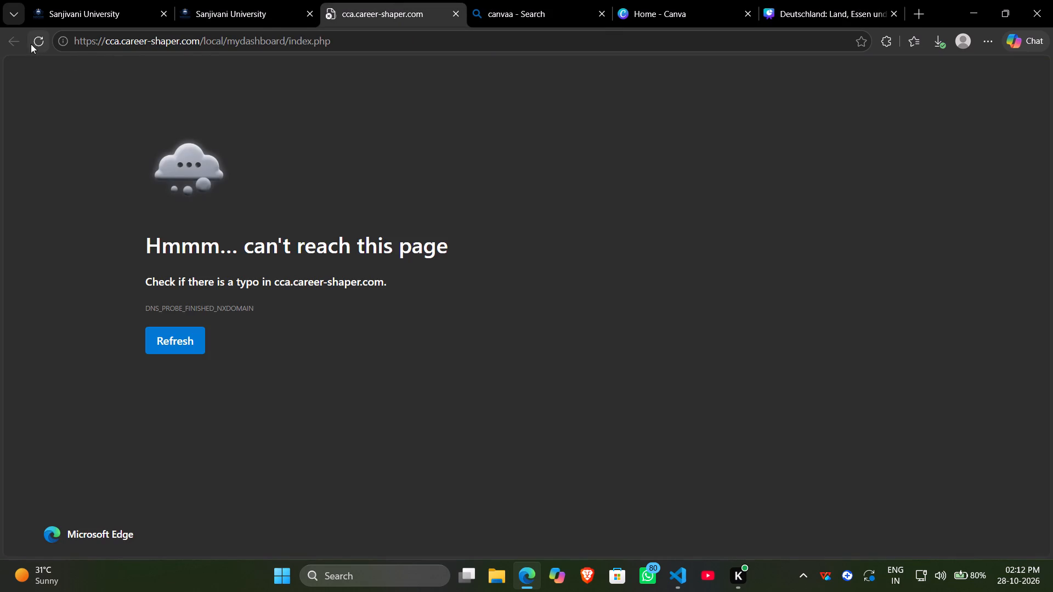
{"action": "left_click", "coordinate": [41, 42]}
{"action": "left_click", "coordinate": [491, 0]}
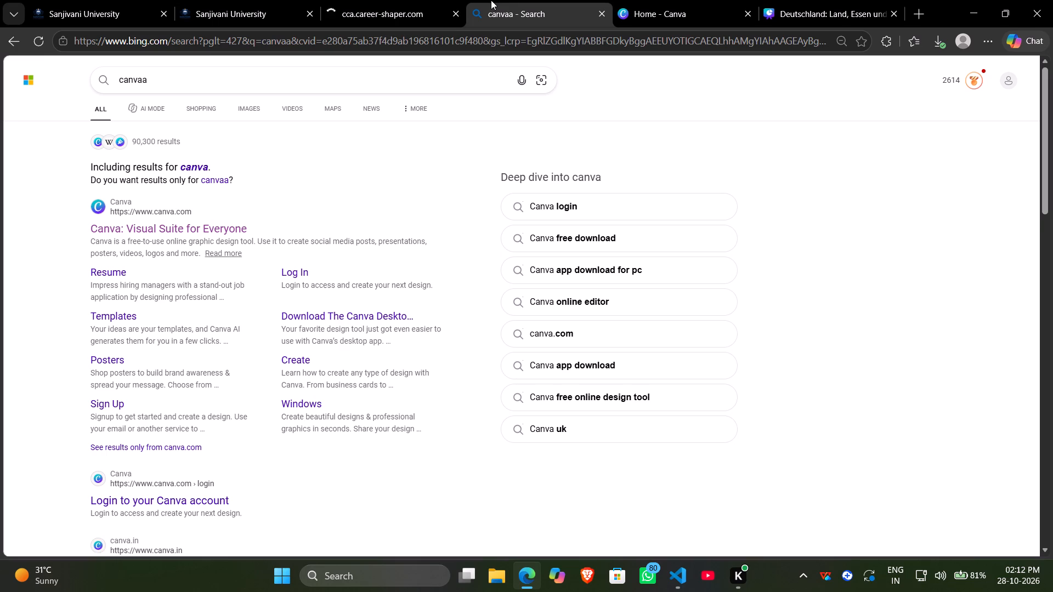
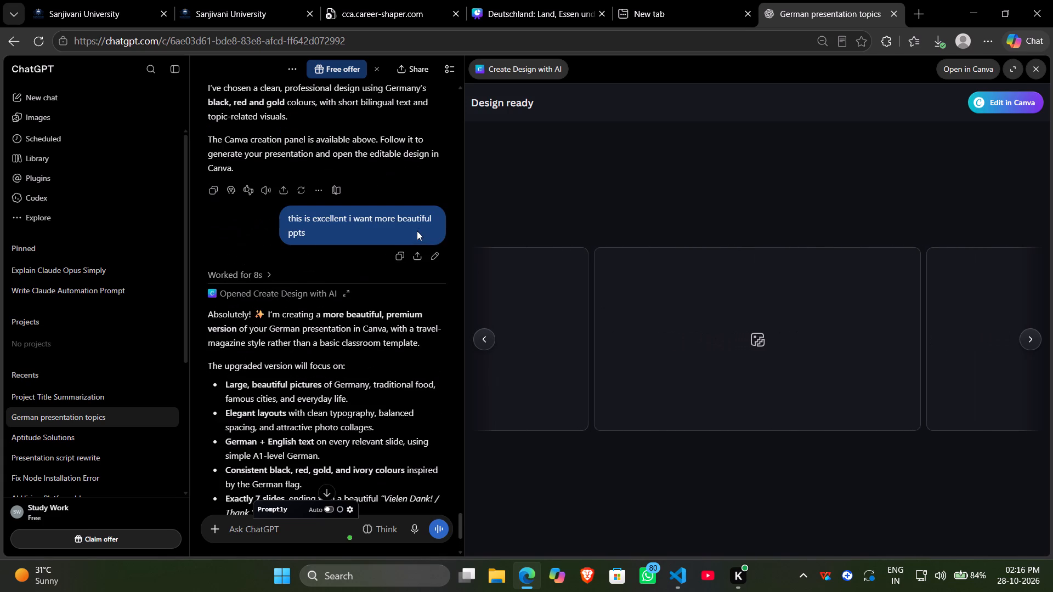
Switch to the "Deutschland: Land, Essen und Kultur" Canva tab and review the slides from the title slide to the closing slide 7.
{"action": "left_click", "coordinate": [540, 0]}
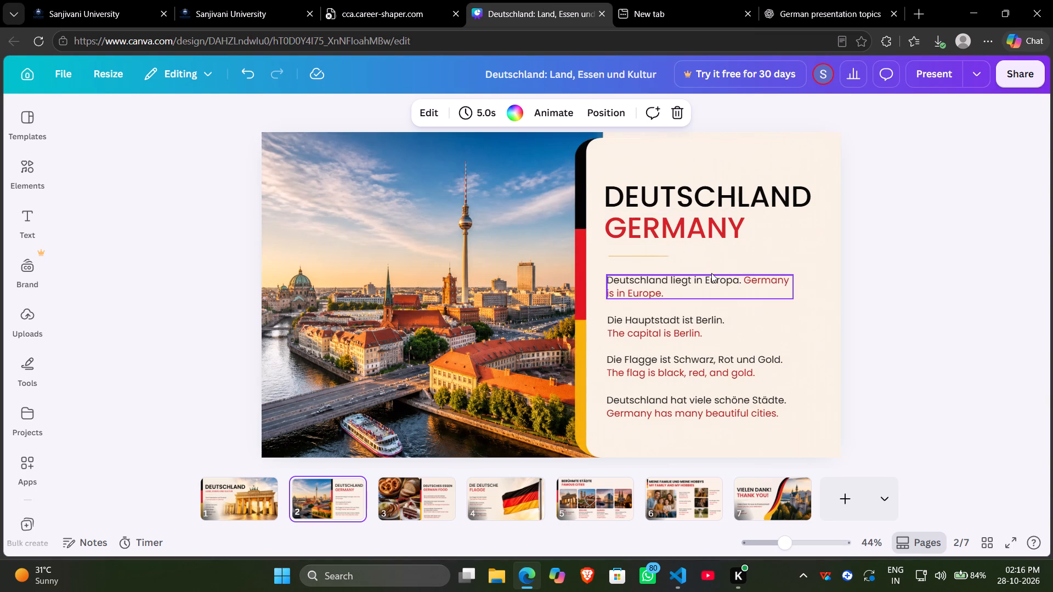
{"action": "left_click", "coordinate": [236, 490]}
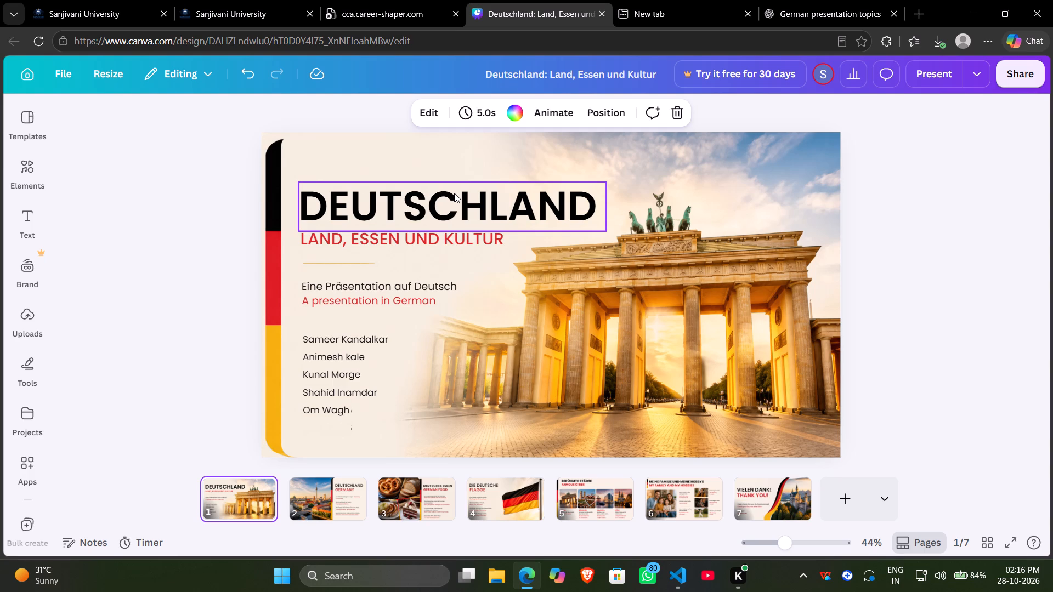
{"action": "key", "text": "Right"}
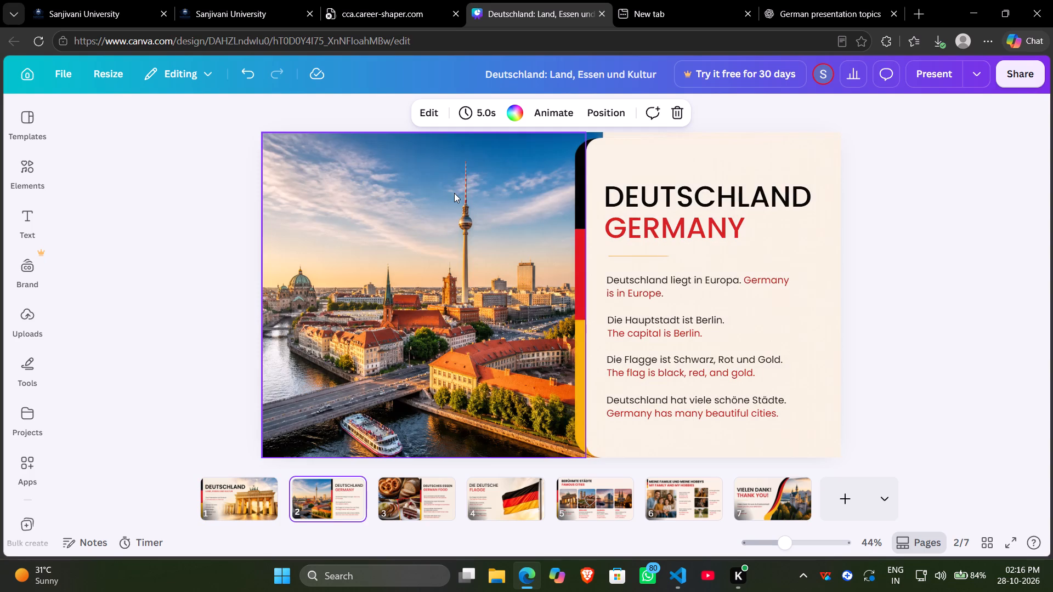
{"action": "key", "text": "Left"}
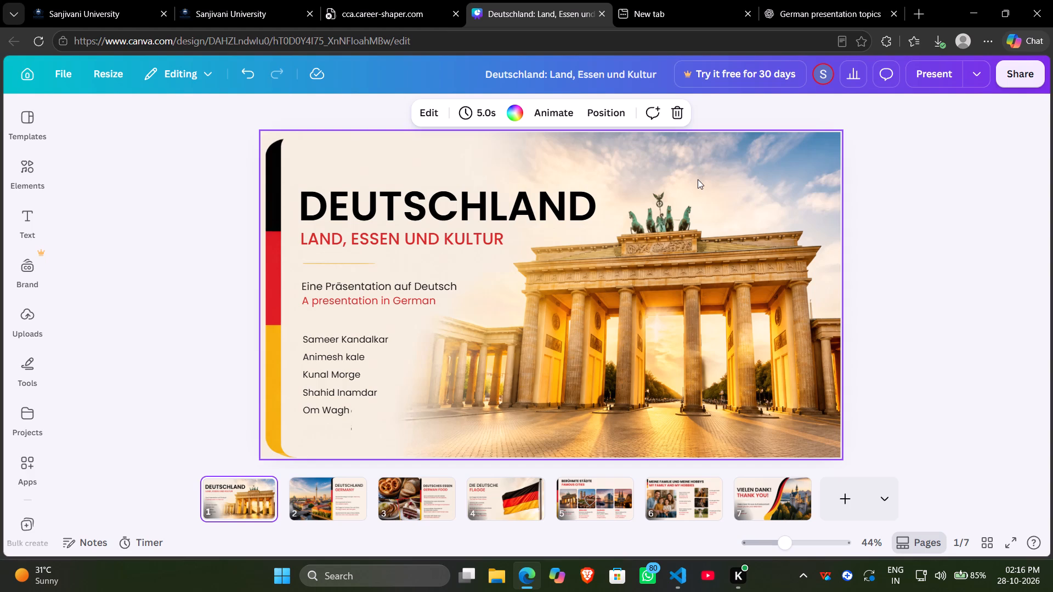
{"action": "key", "text": "Right"}
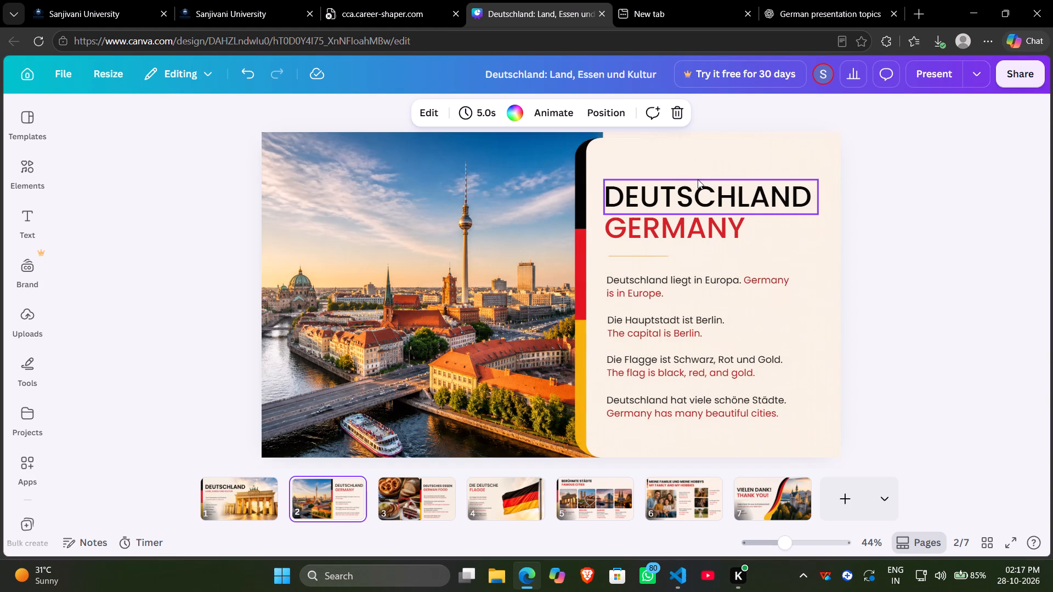
{"action": "key", "text": "Left"}
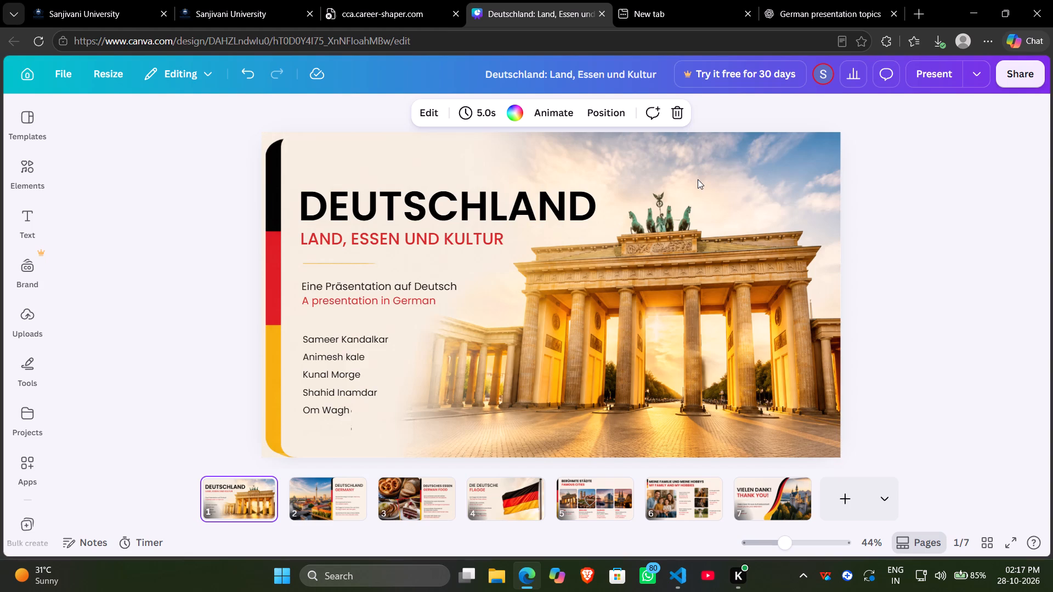
{"action": "key", "text": "Right"}
{"action": "key", "text": "Right"}
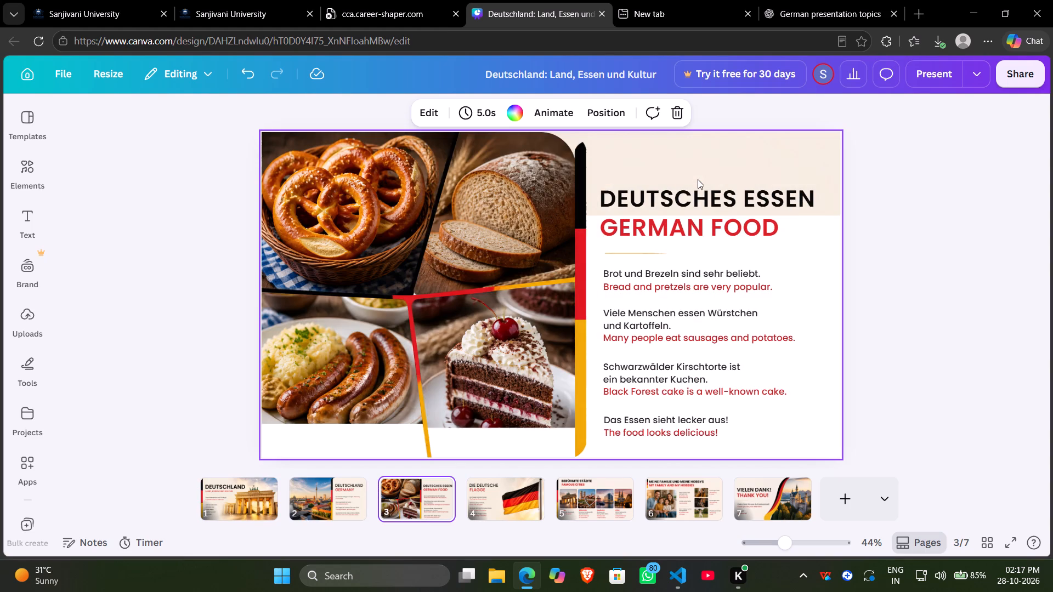
{"action": "key", "text": "Right"}
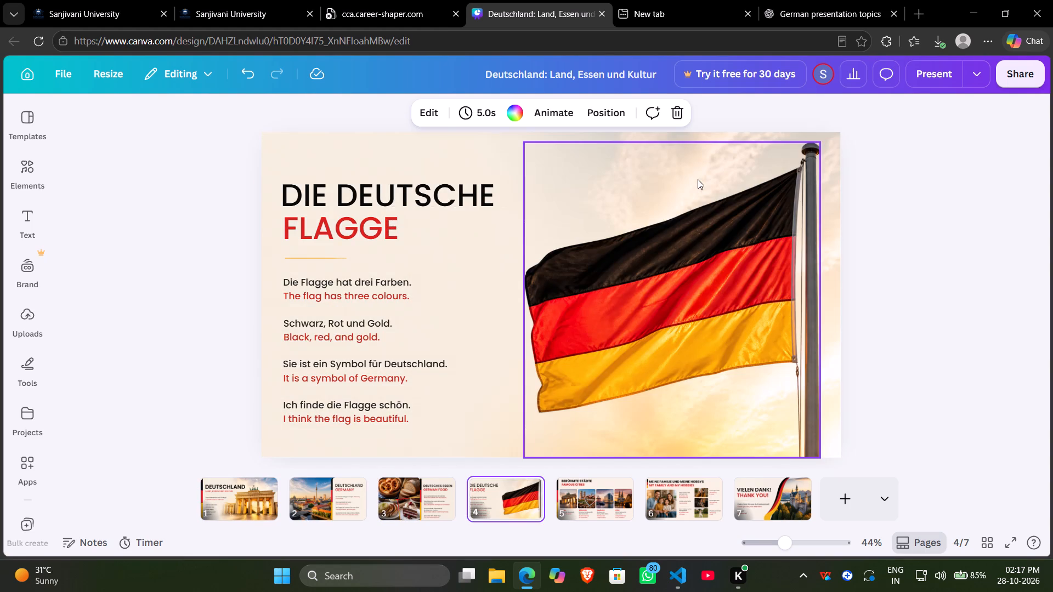
{"action": "left_click", "coordinate": [452, 232]}
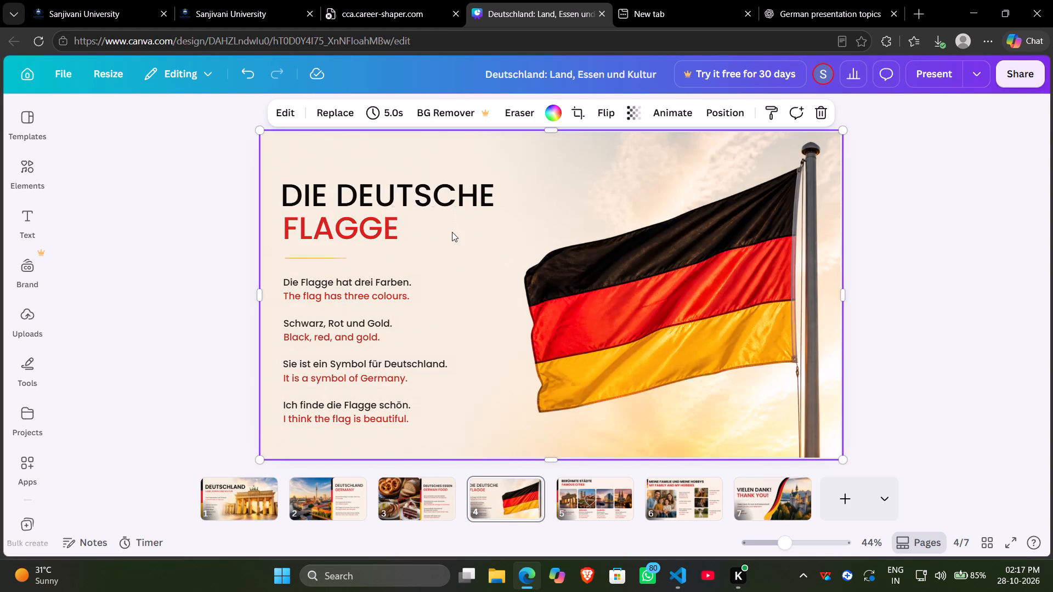
{"action": "key", "text": "Right"}
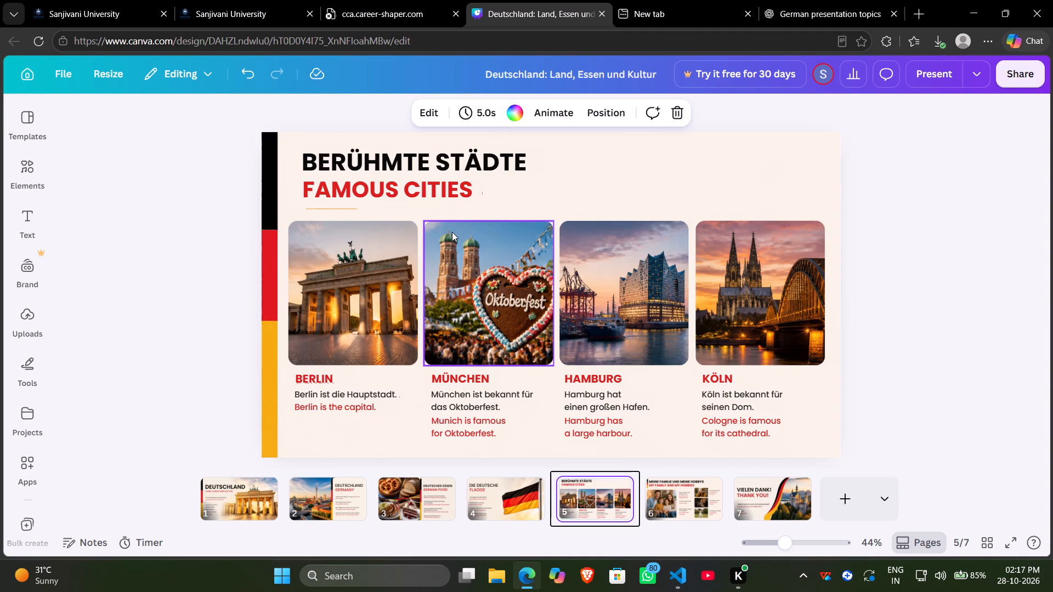
{"action": "key", "text": "Right"}
{"action": "key", "text": "Right"}
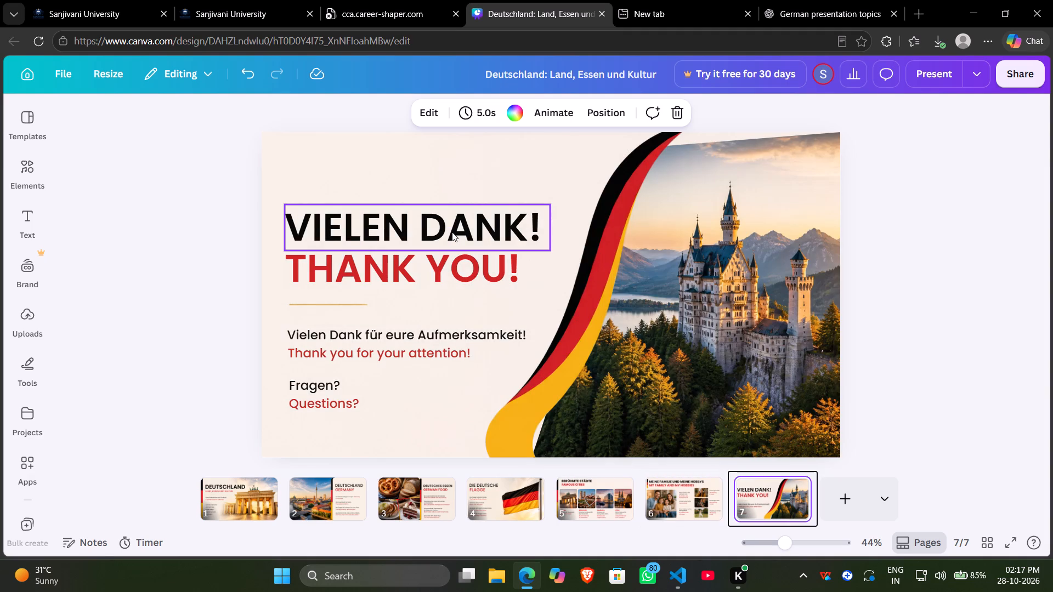
Return to the title slide and view the presentation full screen, advancing through to the "Vielen Dank! / Thank You!" slide.
{"action": "key", "text": "Left"}
{"action": "key", "text": "Left"}
{"action": "key", "text": "Left"}
{"action": "key", "text": "Left"}
{"action": "key", "text": "Left"}
{"action": "key", "text": "Left"}
{"action": "key", "text": "Left"}
{"action": "key", "text": "Left"}
{"action": "key", "text": "Left"}
{"action": "key", "text": "Left"}
{"action": "key", "text": "Left"}
{"action": "key", "text": "Left"}
{"action": "key", "text": "Left"}
{"action": "key", "text": "Left"}
{"action": "key", "text": "Left"}
{"action": "key", "text": "Left"}
{"action": "key", "text": "Left"}
{"action": "key", "text": "Left"}
{"action": "key", "text": "Left"}
{"action": "key", "text": "Left"}
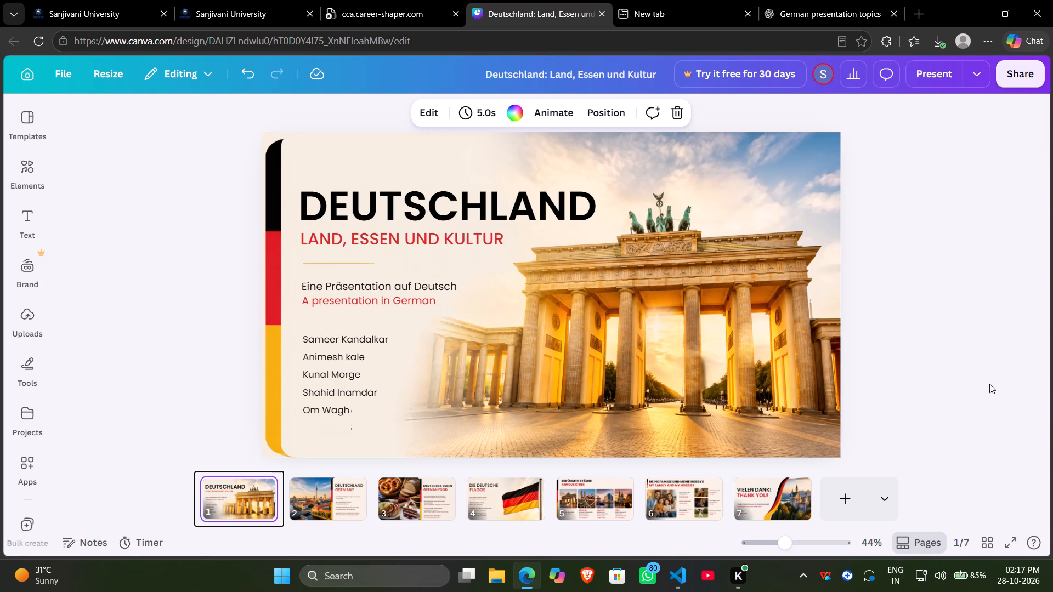
{"action": "left_click", "coordinate": [1009, 536]}
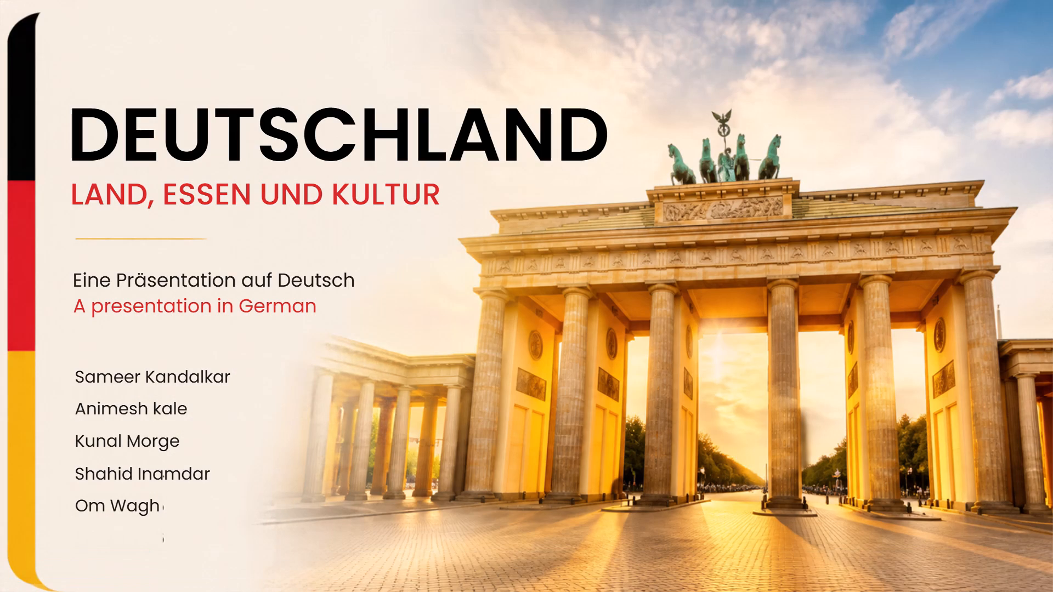
{"action": "key", "text": "Right"}
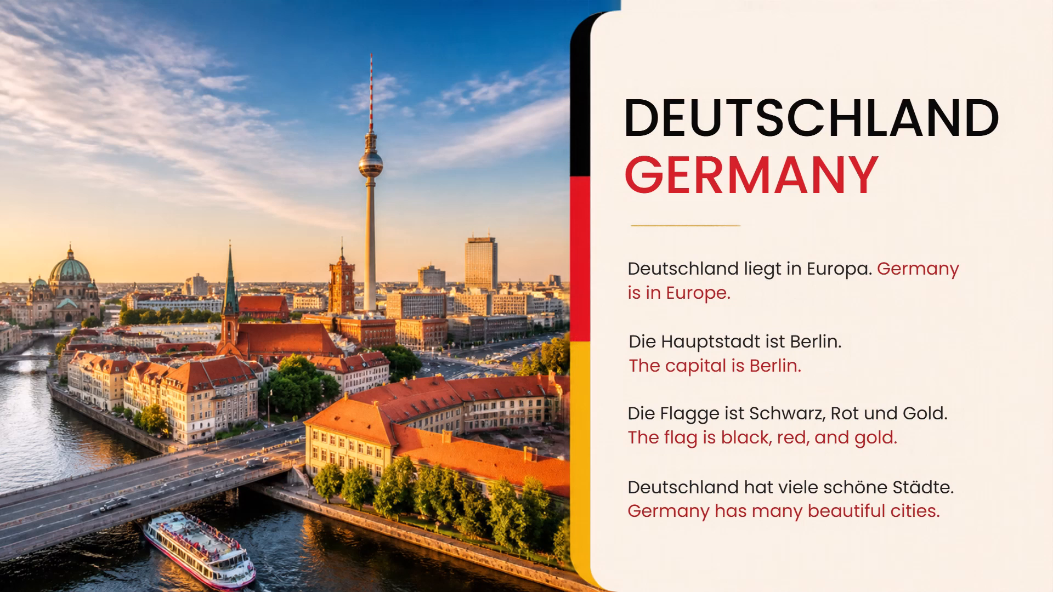
{"action": "key", "text": "Right"}
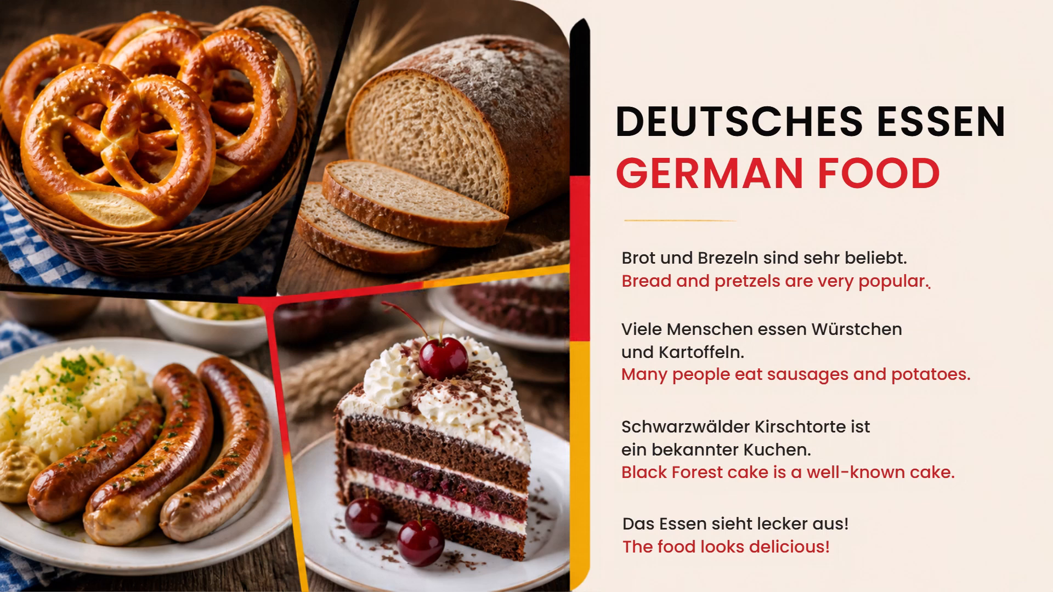
{"action": "key", "text": "Right"}
{"action": "key", "text": "Right"}
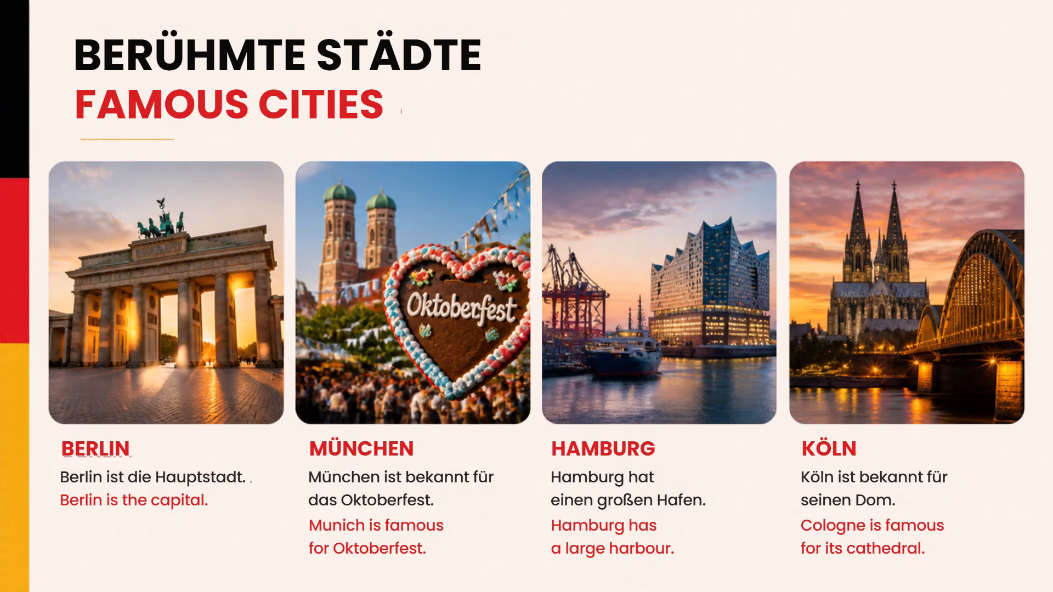
{"action": "key", "text": "Left"}
{"action": "key", "text": "Left"}
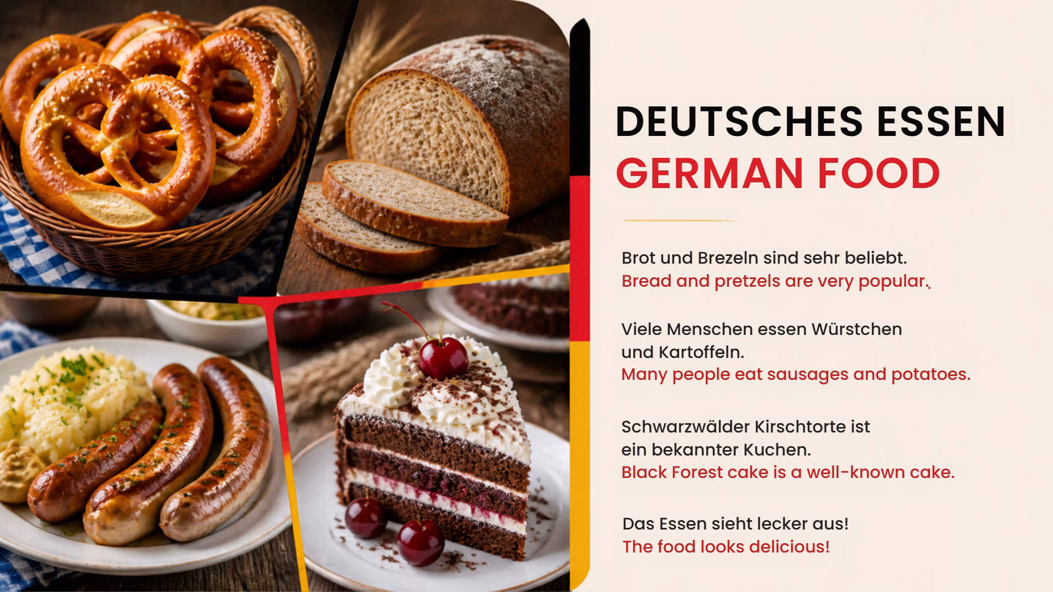
{"action": "key", "text": "Right"}
{"action": "key", "text": "Right"}
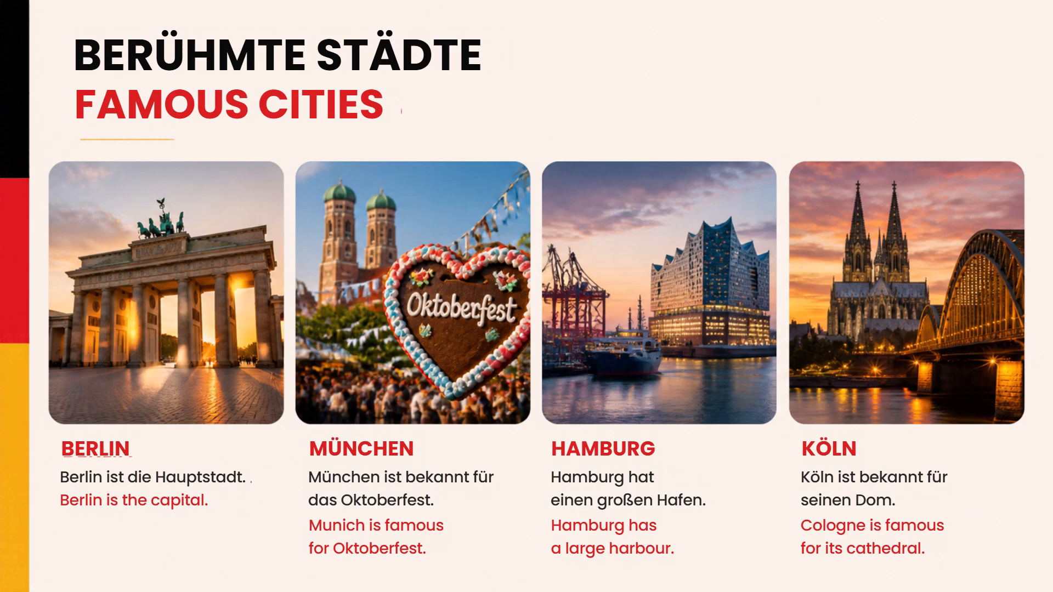
{"action": "key", "text": "Right"}
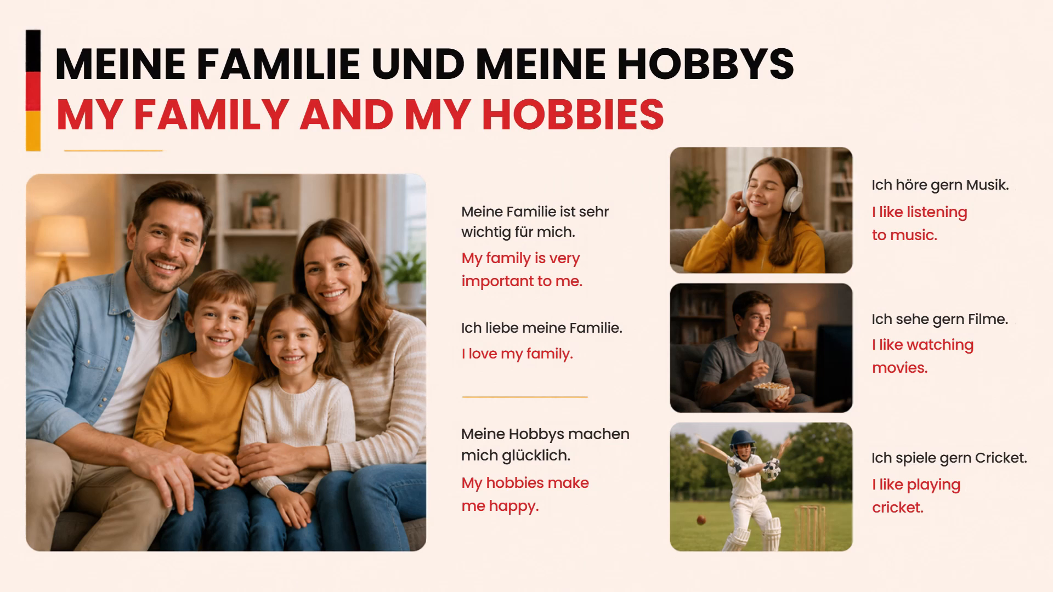
{"action": "key", "text": "Right"}
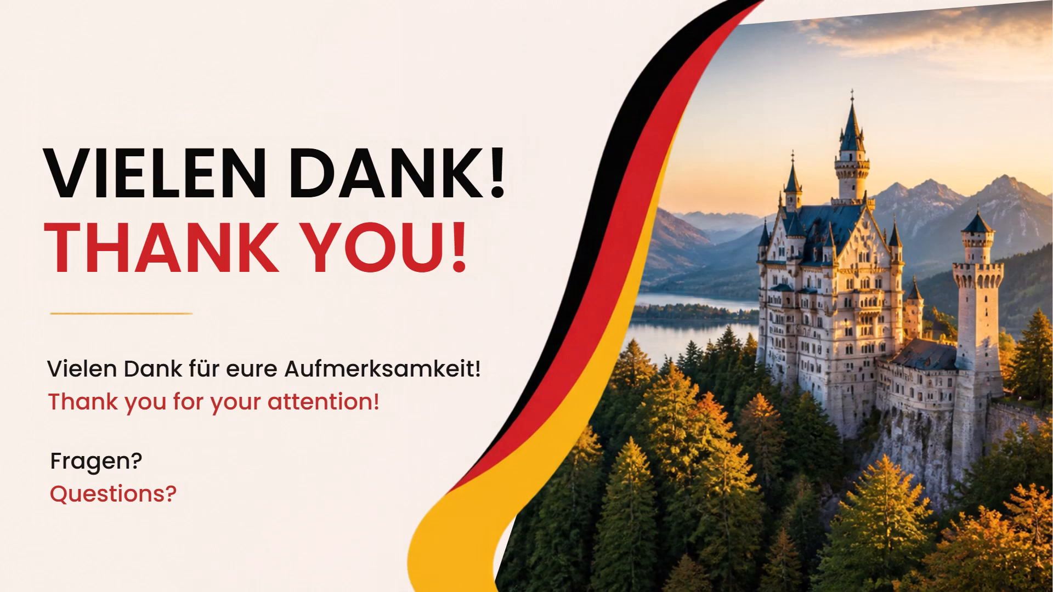
Go back through the full-screen slides from the closing slide to the "Deutschland" title slide.
{"action": "key", "text": "Left"}
{"action": "key", "text": "Left"}
{"action": "key", "text": "Left"}
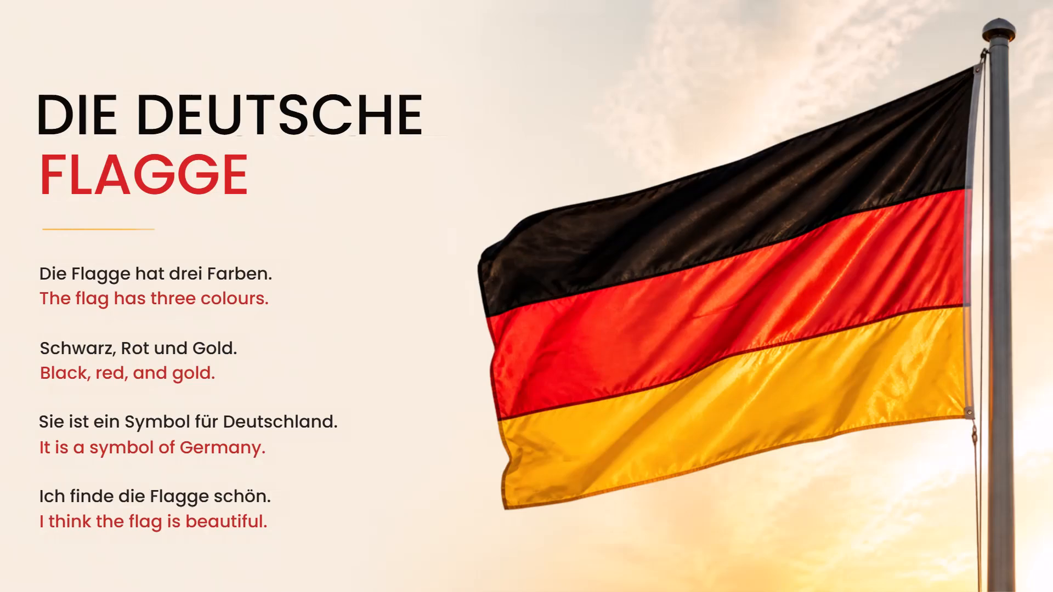
{"action": "key", "text": "Left"}
{"action": "key", "text": "Left"}
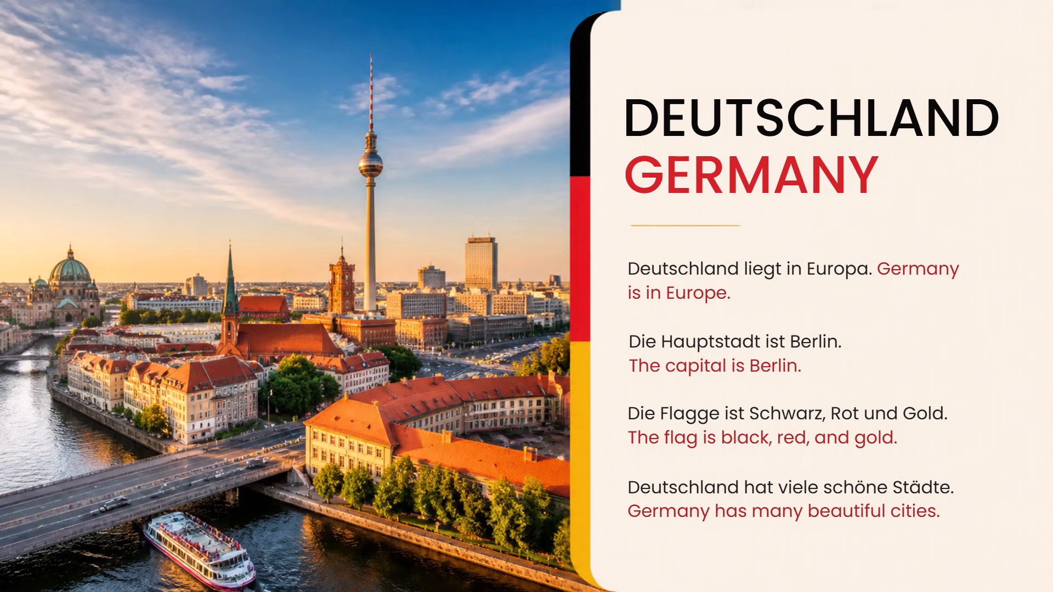
{"action": "key", "text": "Left"}
{"action": "key", "text": "Left"}
{"action": "key", "text": "Left"}
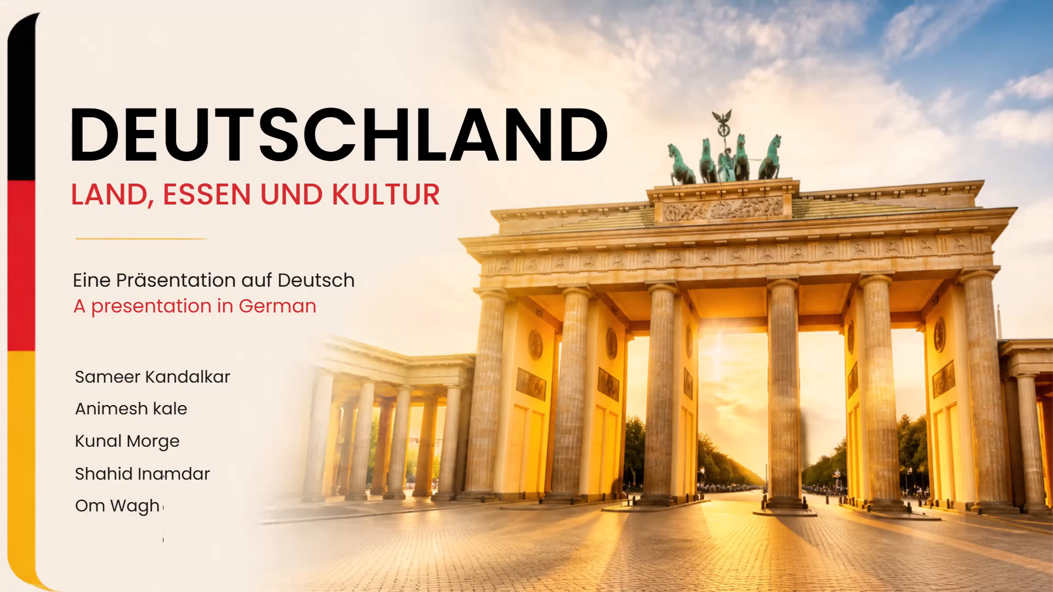
{"action": "key", "text": "Right"}
{"action": "key", "text": "Right"}
{"action": "key", "text": "Right"}
{"action": "key", "text": "Right"}
{"action": "key", "text": "Right"}
{"action": "key", "text": "Right"}
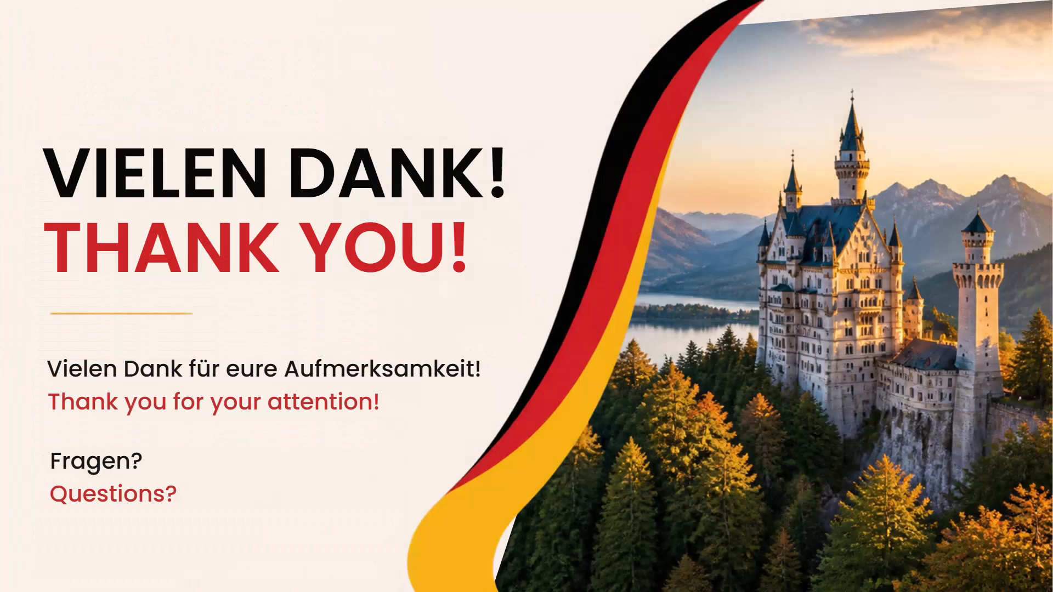
{"action": "key", "text": "Left"}
{"action": "key", "text": "Left"}
{"action": "key", "text": "Left"}
{"action": "key", "text": "Left"}
{"action": "key", "text": "Left"}
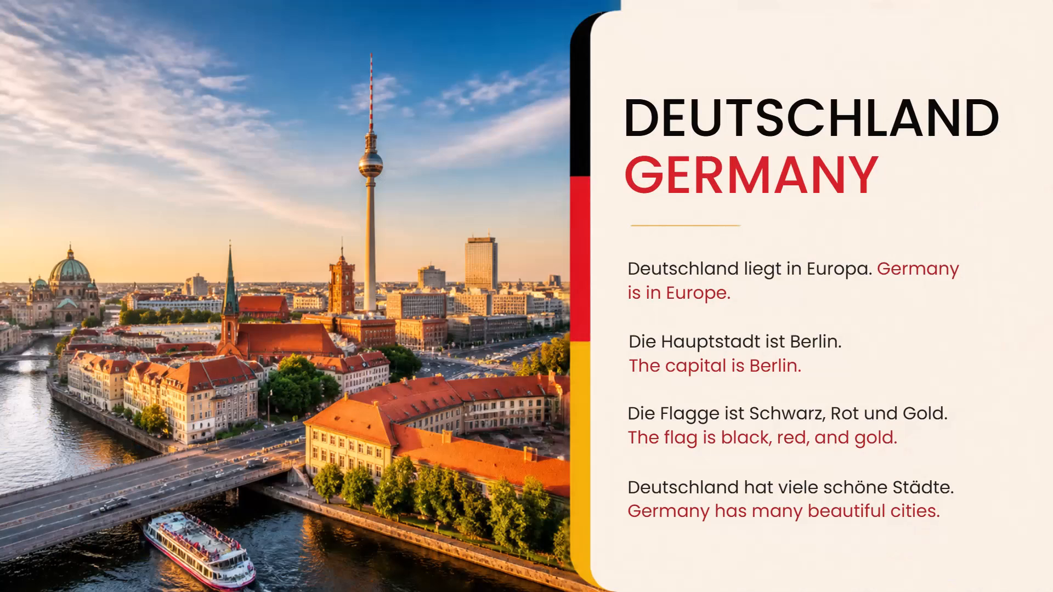
{"action": "key", "text": "Right"}
{"action": "key", "text": "Right"}
{"action": "key", "text": "Right"}
{"action": "key", "text": "Right"}
{"action": "key", "text": "Right"}
{"action": "key", "text": "Right"}
{"action": "key", "text": "Left"}
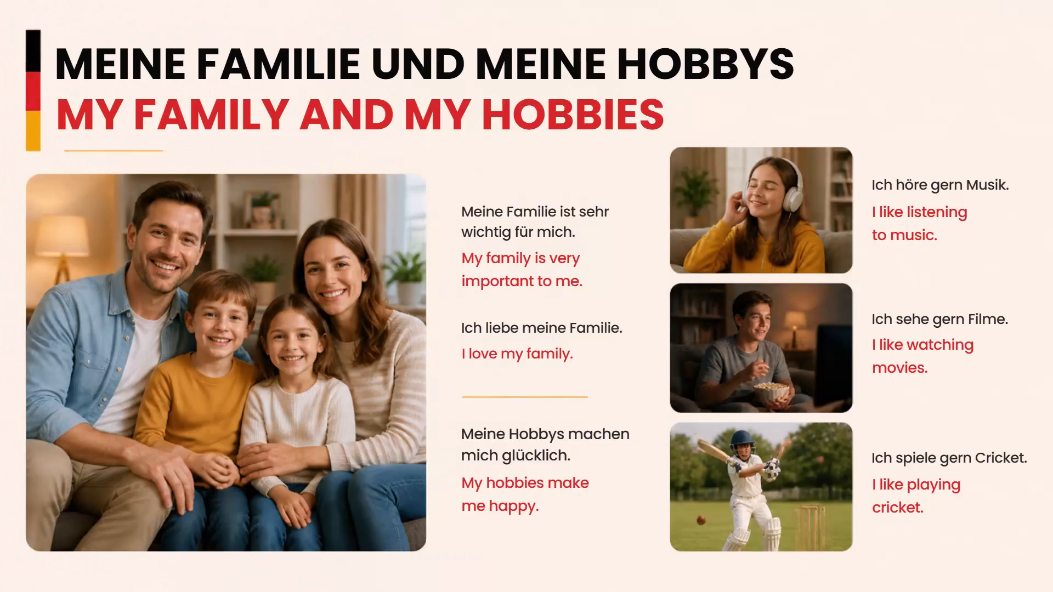
{"action": "key", "text": "Left"}
{"action": "key", "text": "Left"}
{"action": "key", "text": "Left"}
{"action": "key", "text": "Left"}
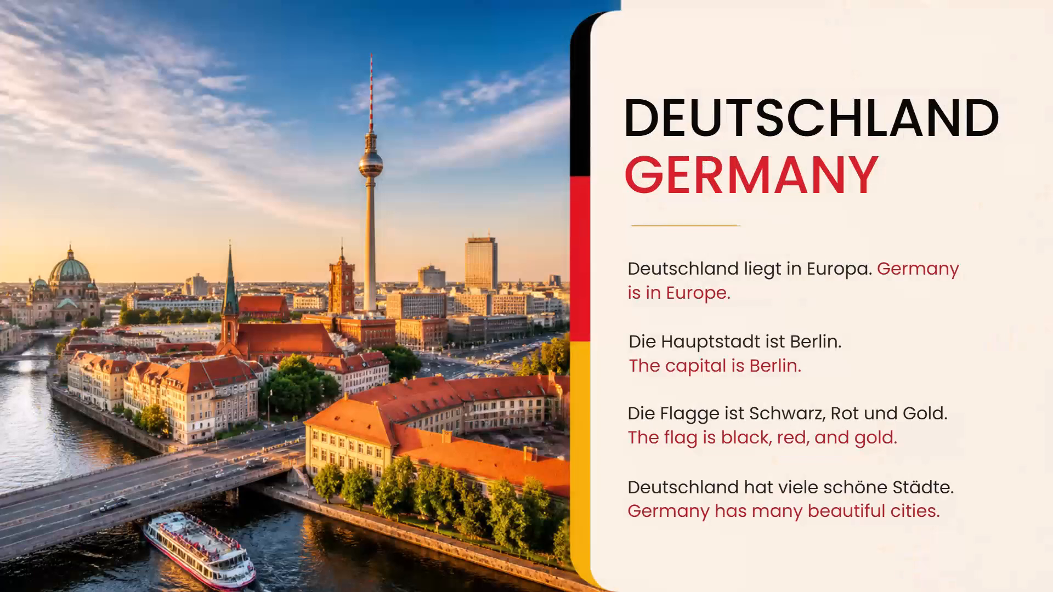
{"action": "key", "text": "Left"}
{"action": "key", "text": "Left"}
{"action": "key", "text": "Left"}
{"action": "key", "text": "Right"}
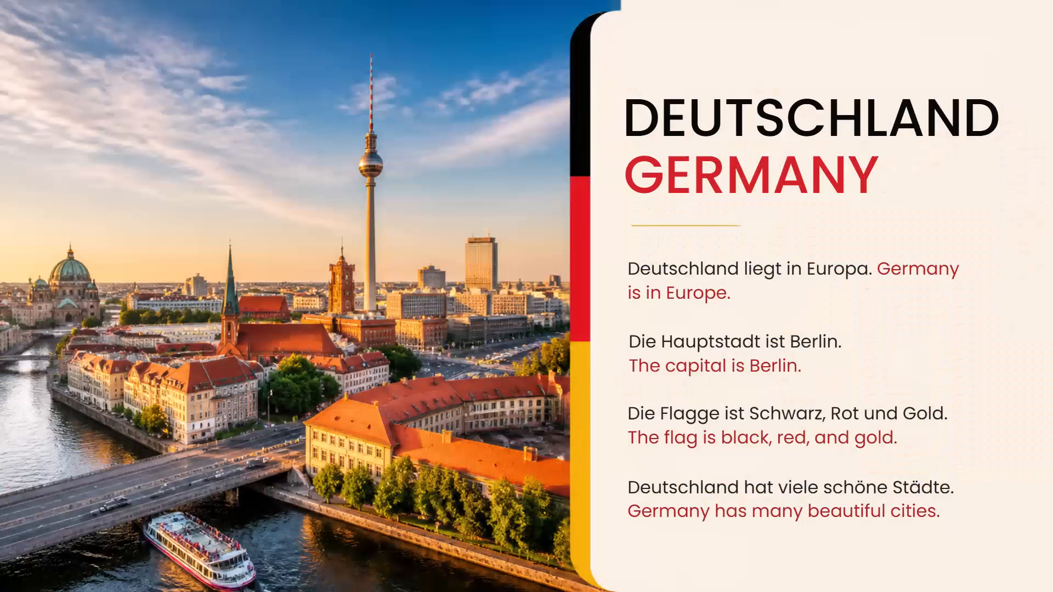
{"action": "key", "text": "Right"}
{"action": "key", "text": "Right"}
{"action": "key", "text": "Right"}
{"action": "key", "text": "Right"}
{"action": "key", "text": "Right"}
{"action": "key", "text": "Left"}
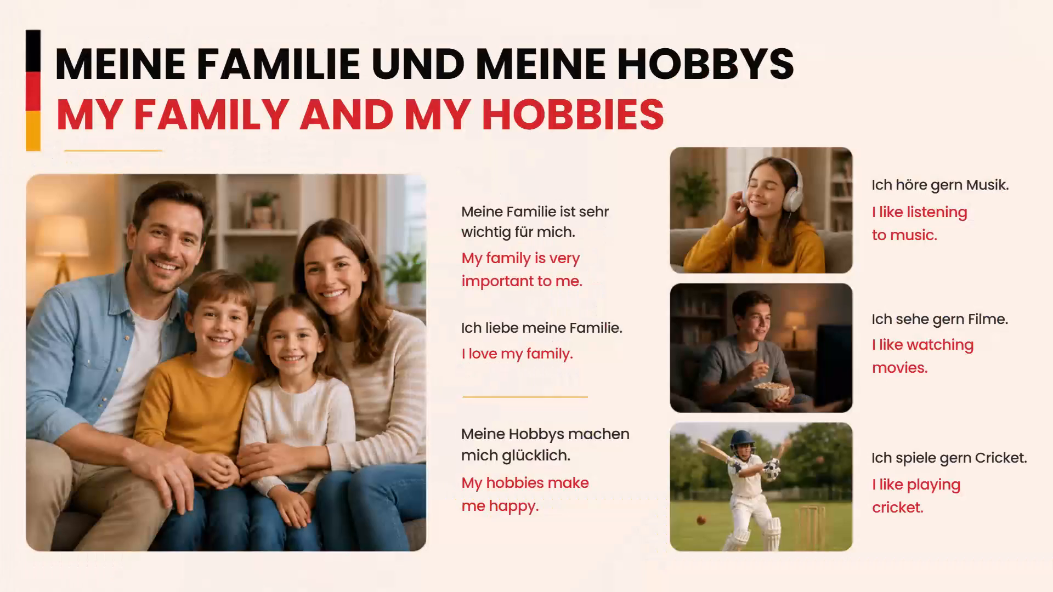
{"action": "key", "text": "Left"}
{"action": "key", "text": "Left"}
{"action": "key", "text": "Left"}
{"action": "key", "text": "Left"}
{"action": "key", "text": "Left"}
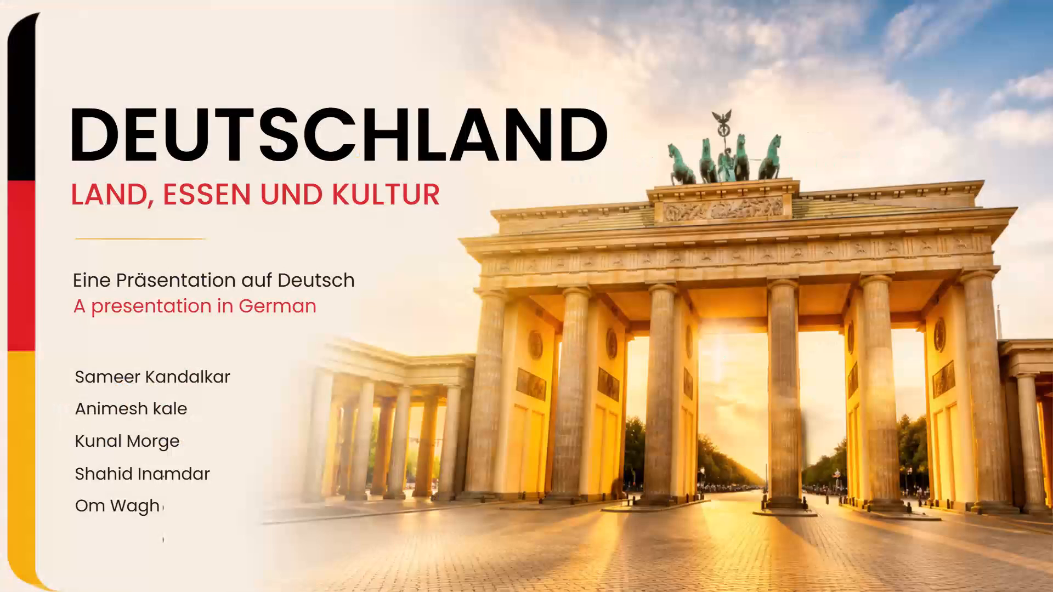
{"action": "key", "text": "Left"}
{"action": "key", "text": "Left"}
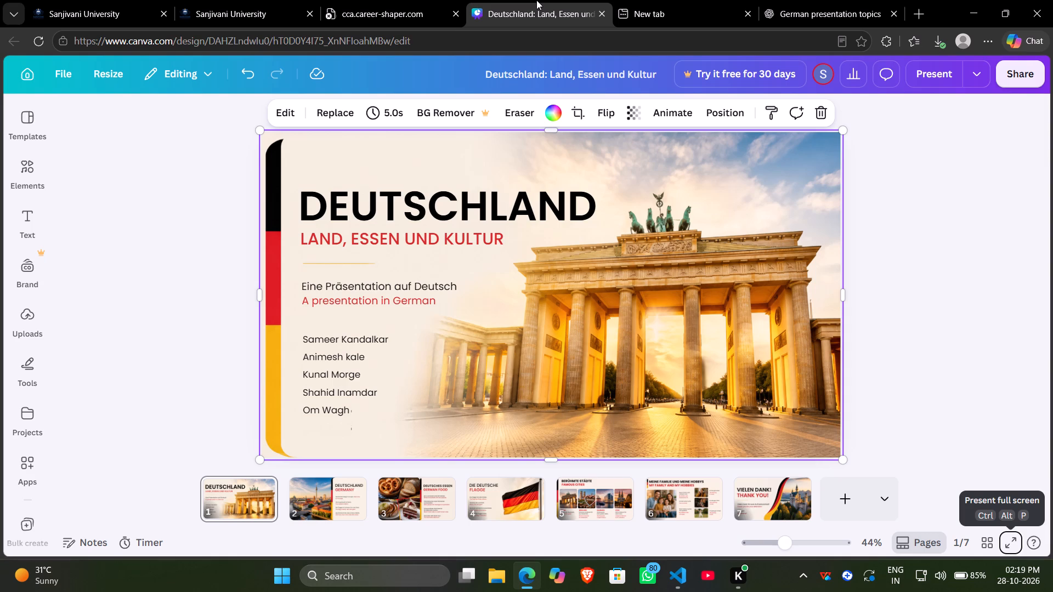
{"action": "key", "text": "Right"}
{"action": "key", "text": "Right"}
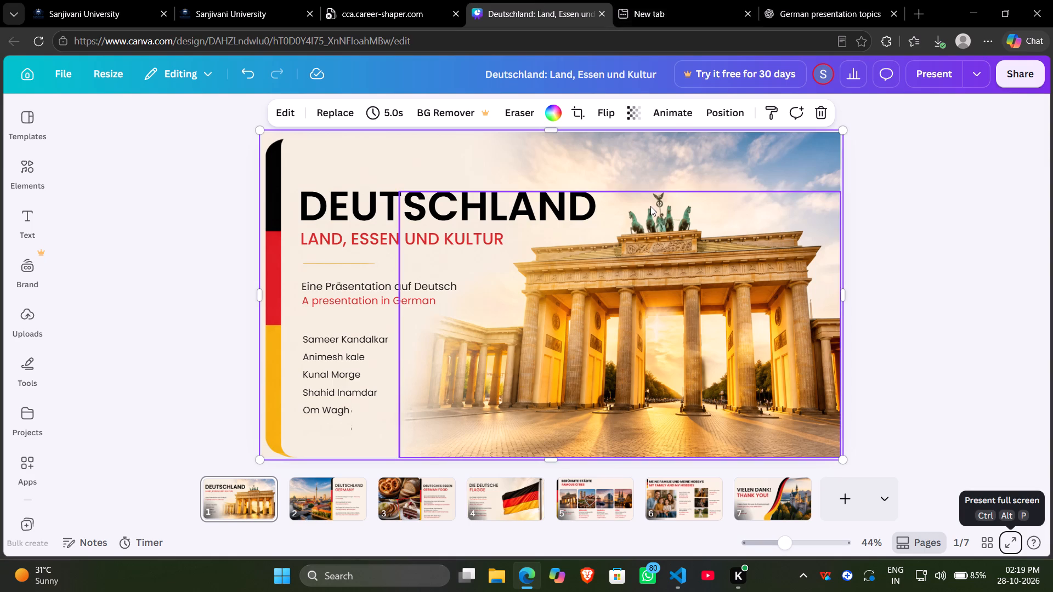
{"action": "left_click", "coordinate": [650, 206]}
{"action": "left_click", "coordinate": [510, 159]}
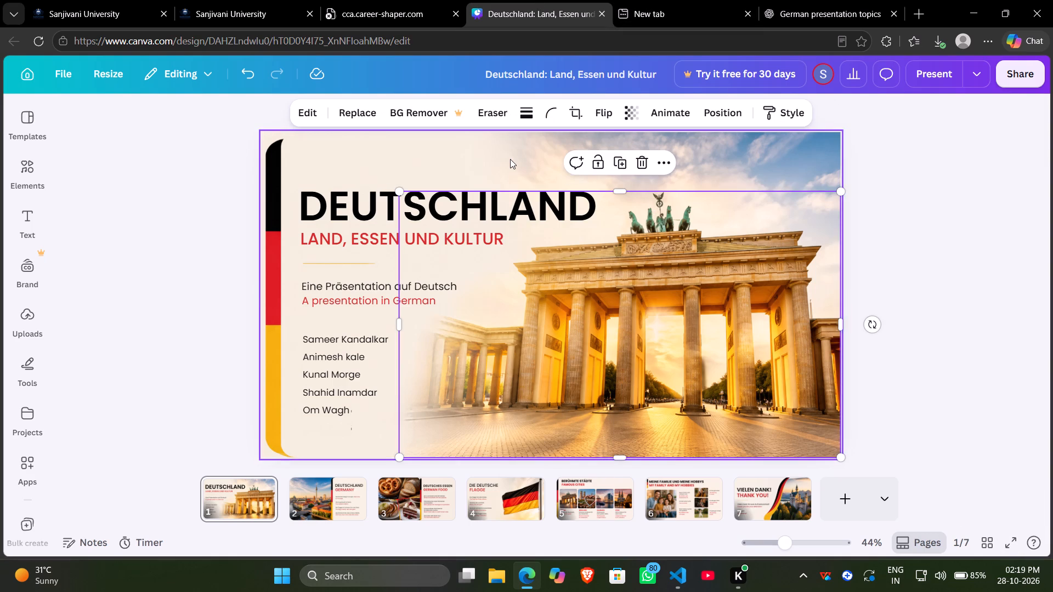
{"action": "key", "text": "Right"}
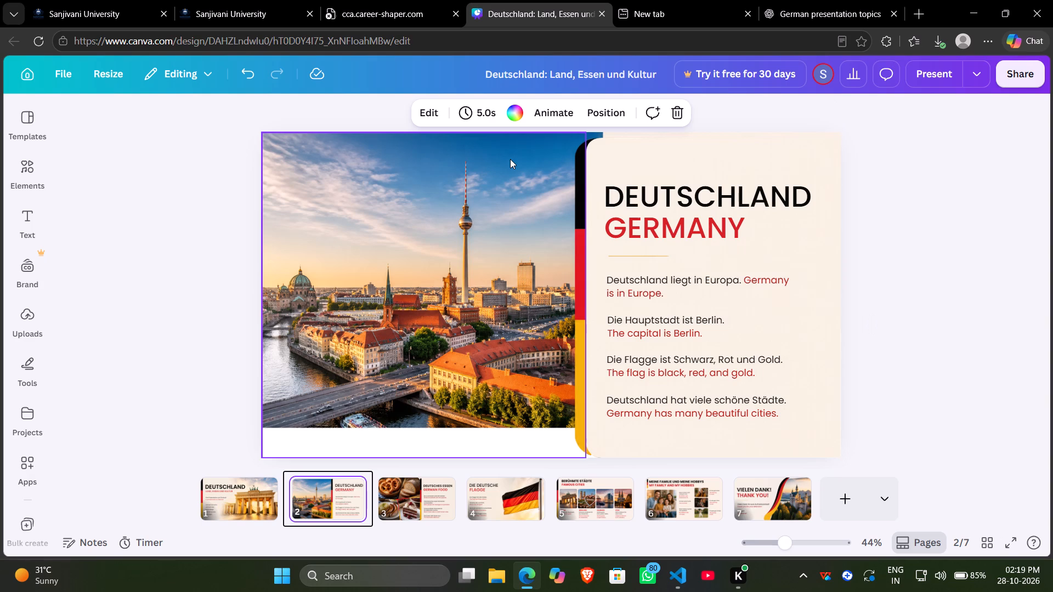
{"action": "key", "text": "Right"}
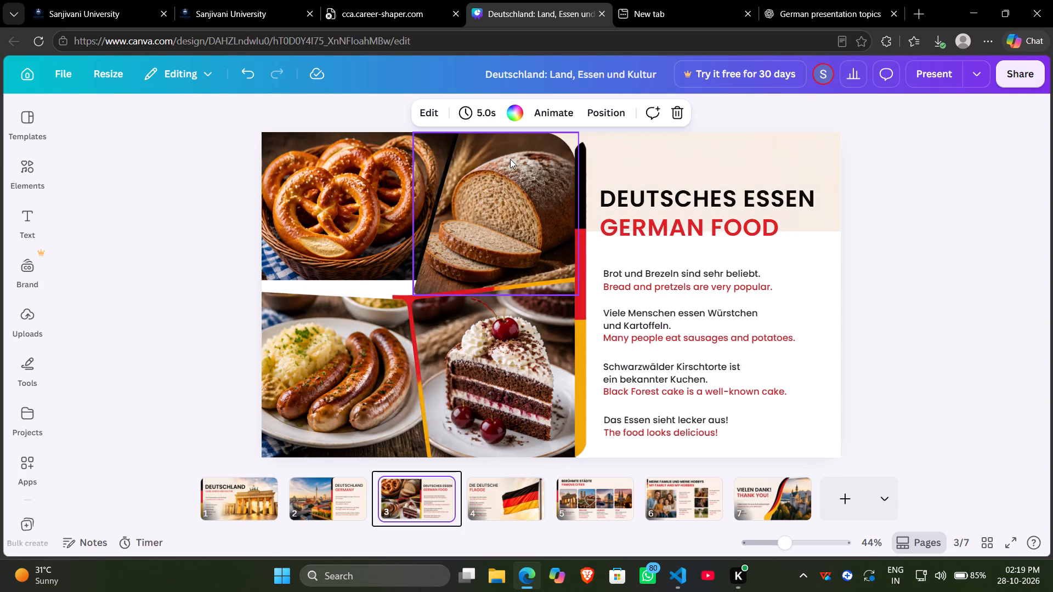
{"action": "key", "text": "Right"}
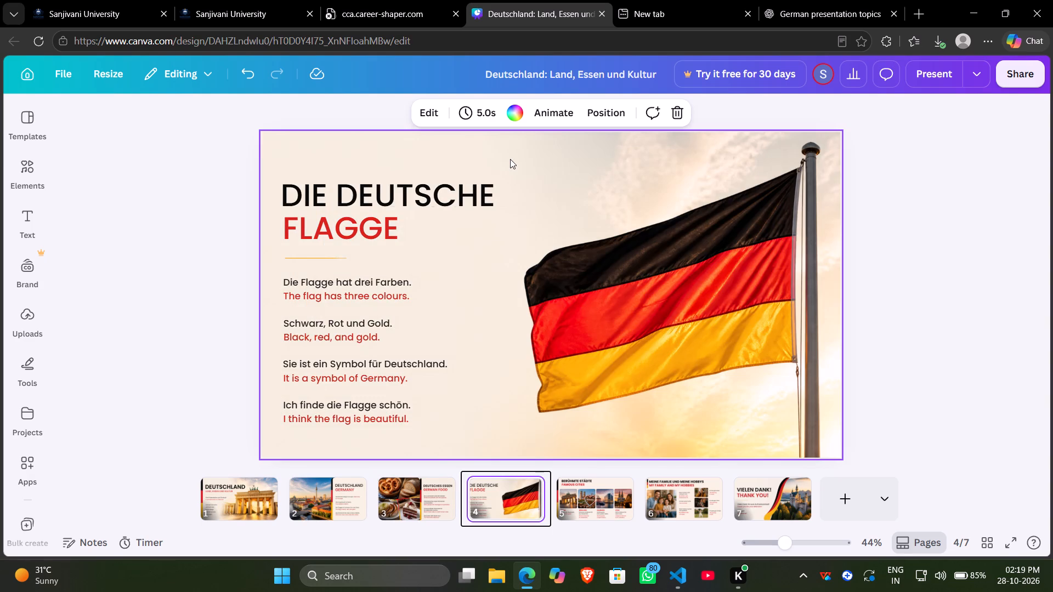
{"action": "key", "text": "Right"}
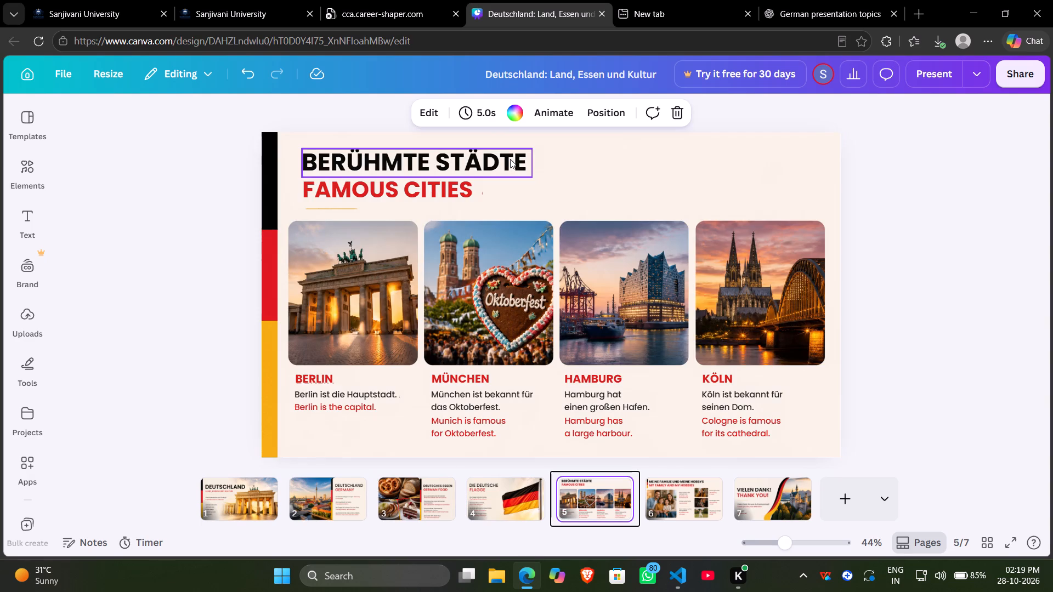
{"action": "key", "text": "Right"}
{"action": "key", "text": "Right"}
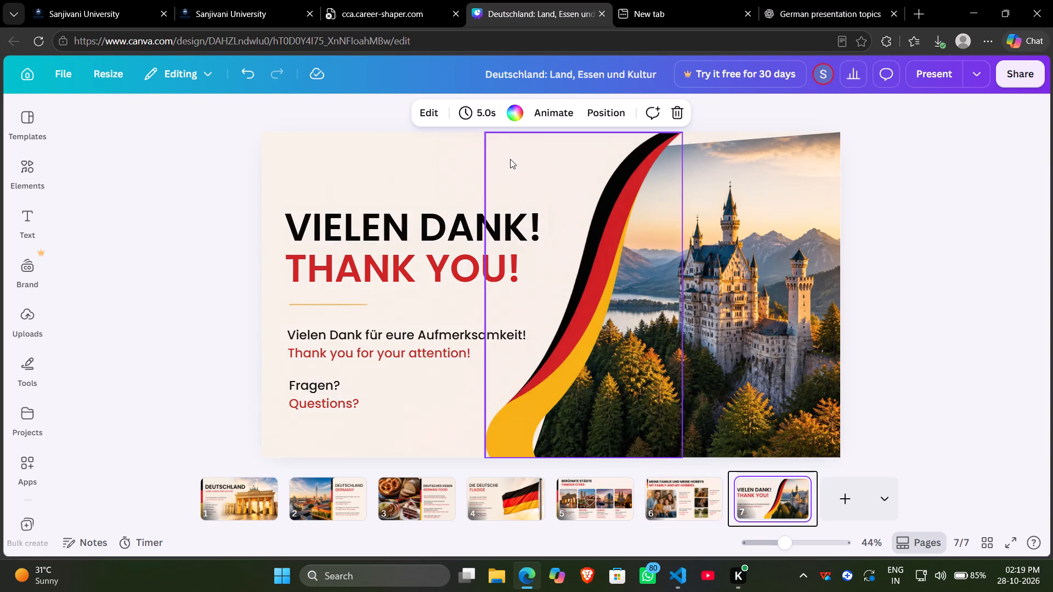
Page back through the slides from the closing slide to the "Deutschland" title slide.
{"action": "key", "text": "Left"}
{"action": "key", "text": "Left"}
{"action": "key", "text": "Left"}
{"action": "key", "text": "Left"}
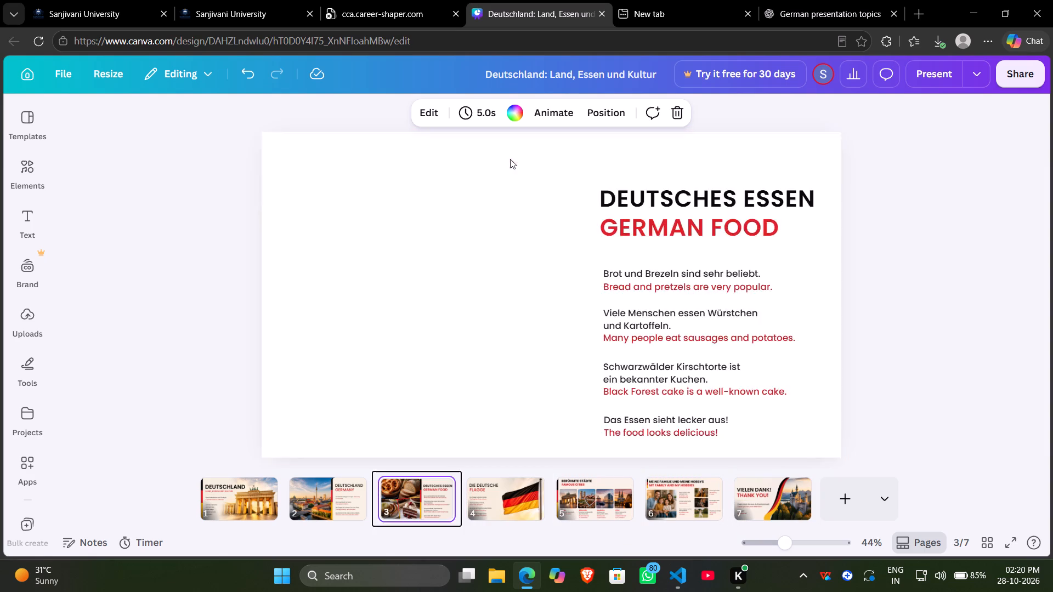
{"action": "key", "text": "Left"}
{"action": "key", "text": "Left"}
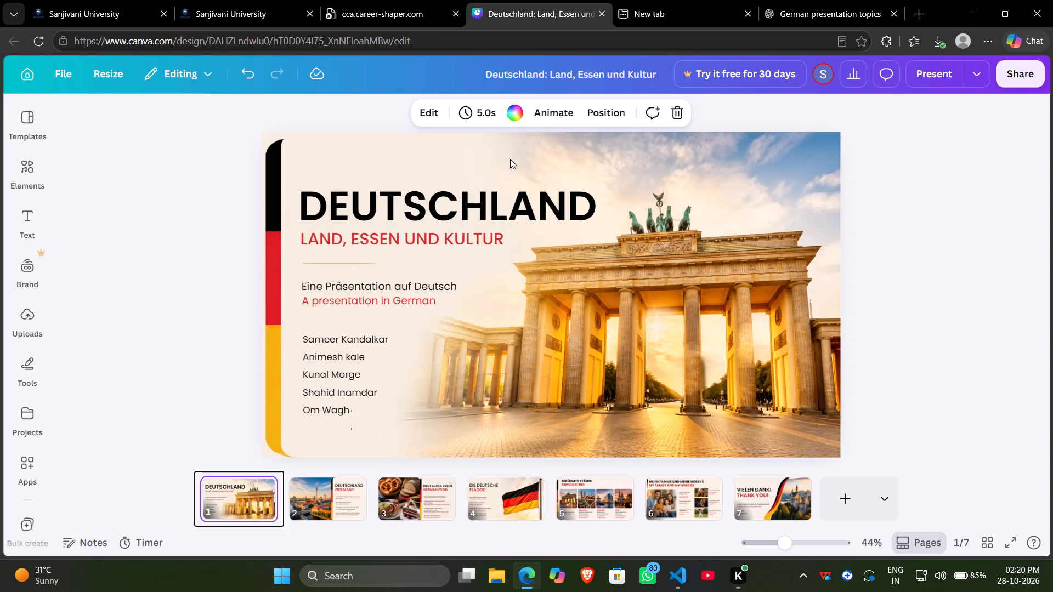
Review the opening slides again through "Die deutsche Flagge", and return to the title slide.
{"action": "key", "text": "Right"}
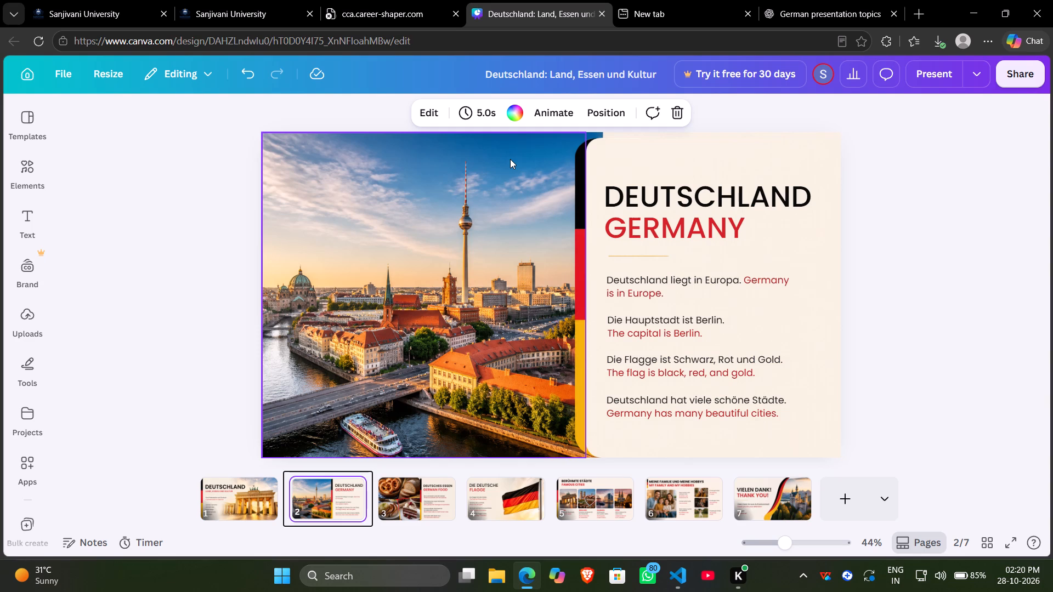
{"action": "key", "text": "Right"}
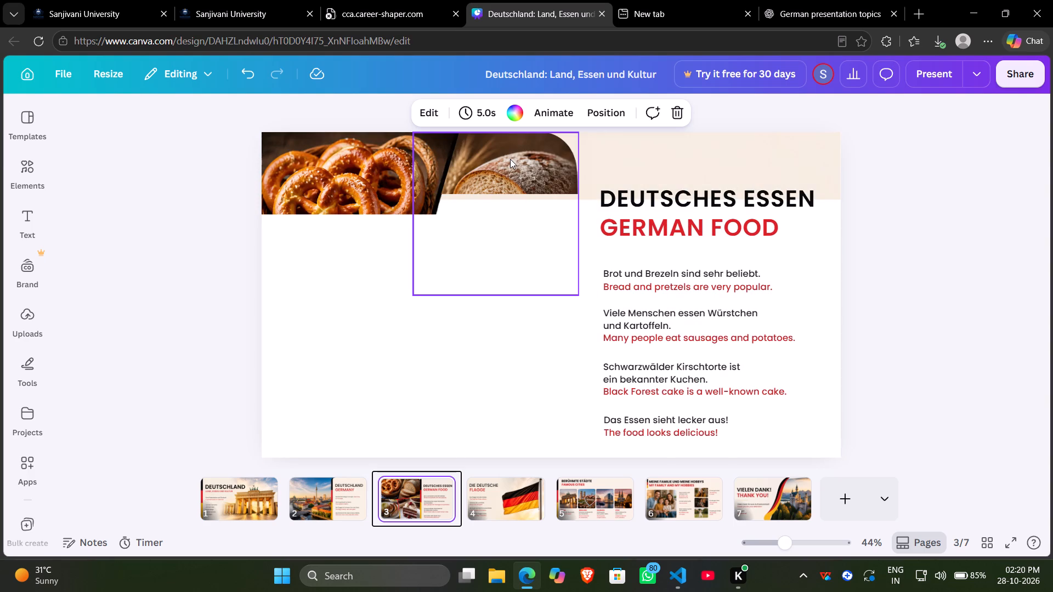
{"action": "key", "text": "Right"}
{"action": "key", "text": "Left"}
{"action": "key", "text": "Left"}
{"action": "key", "text": "Left"}
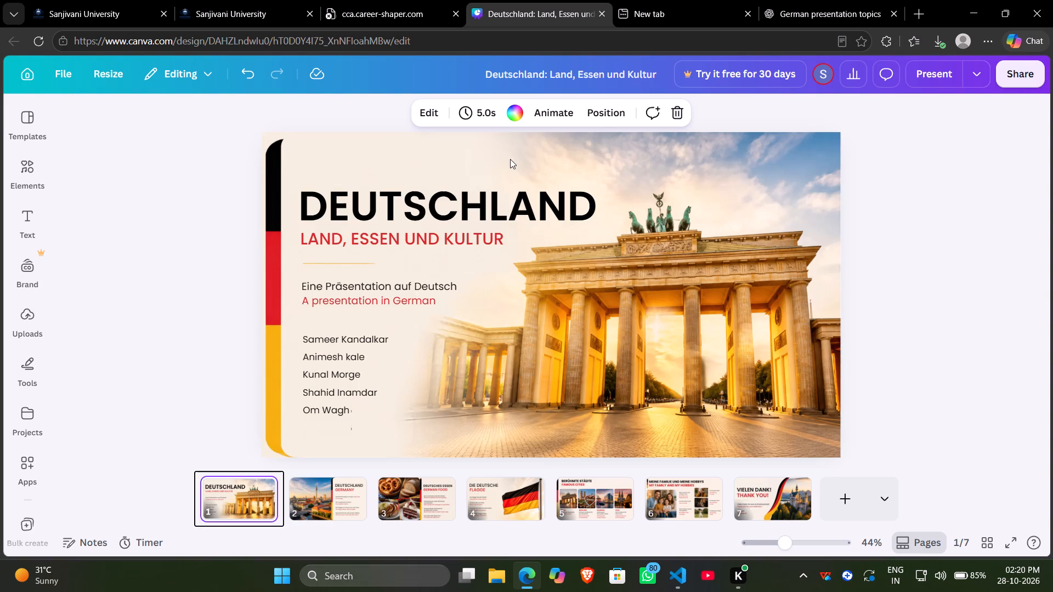
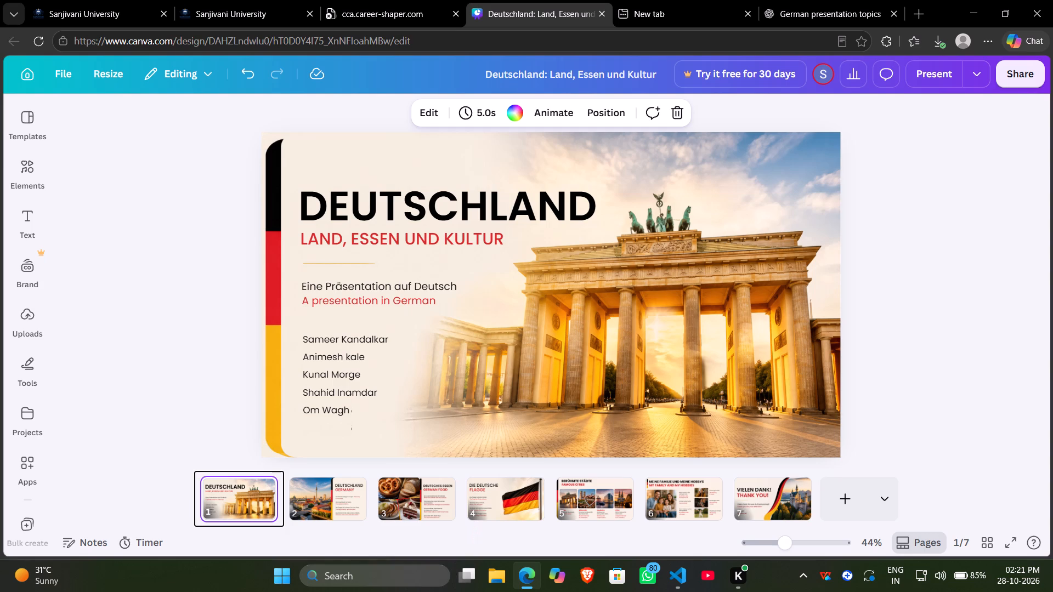
Search the web in the new tab for "sanjivani university logo png" and show the image results.
{"action": "left_click", "coordinate": [670, 0]}
{"action": "left_click", "coordinate": [567, 38]}
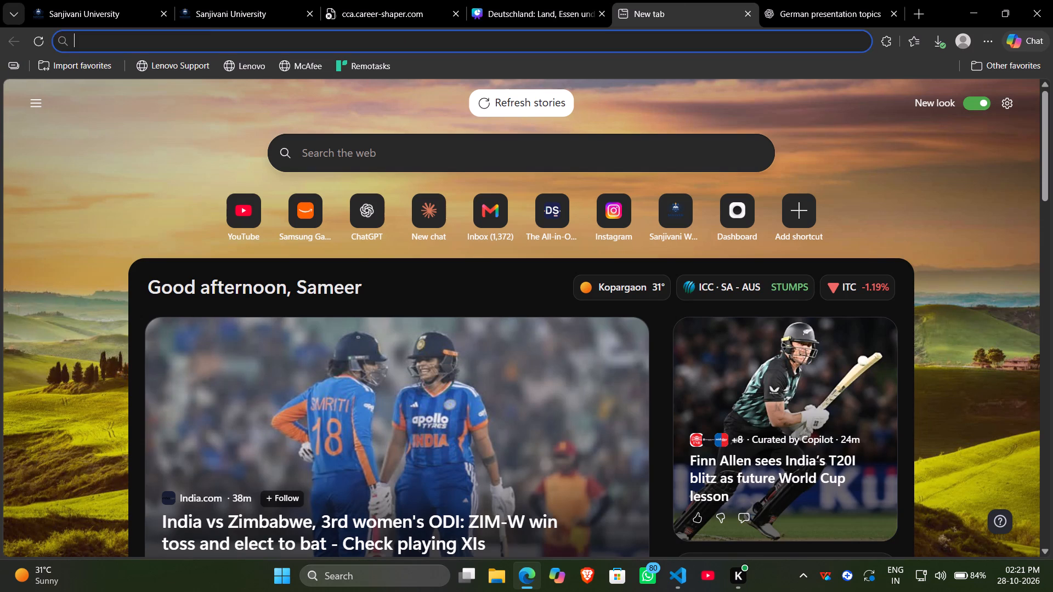
{"action": "type", "text": "sanjivan"}
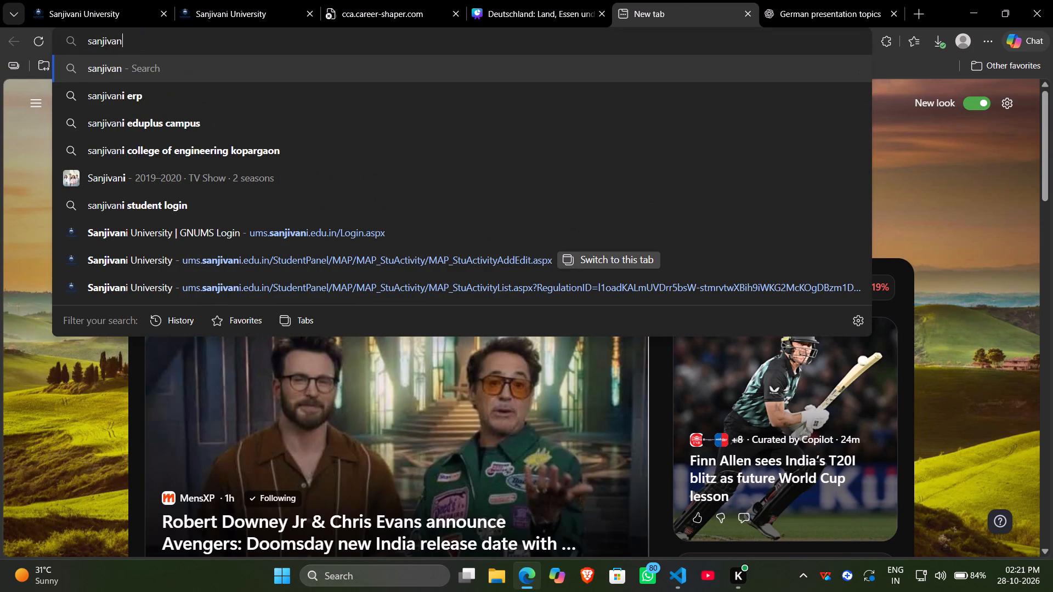
{"action": "type", "text": "i"}
{"action": "key", "text": "space"}
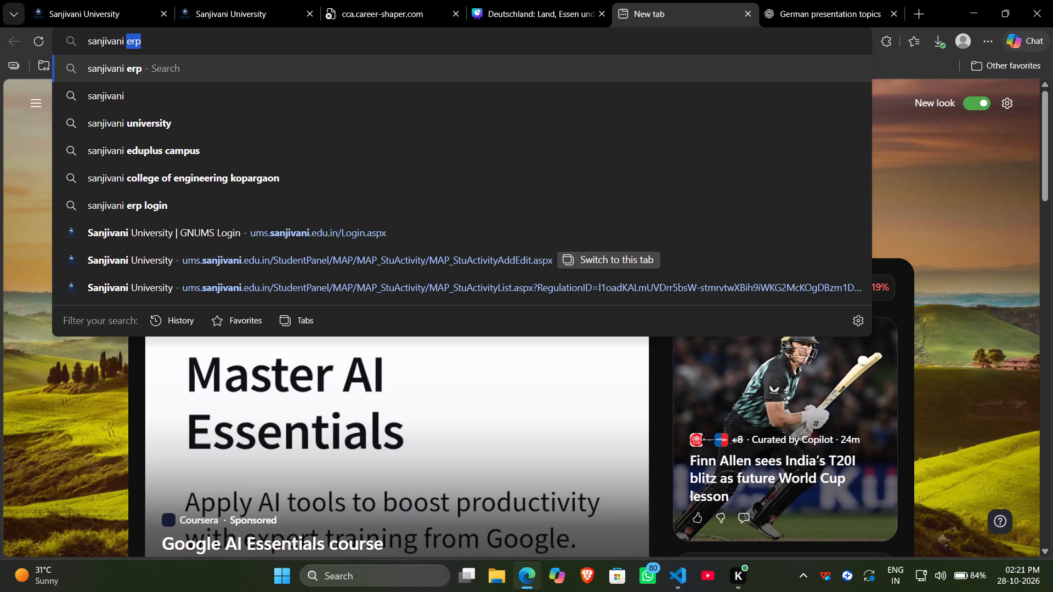
{"action": "type", "text": "university logo png"}
{"action": "key", "text": "Return"}
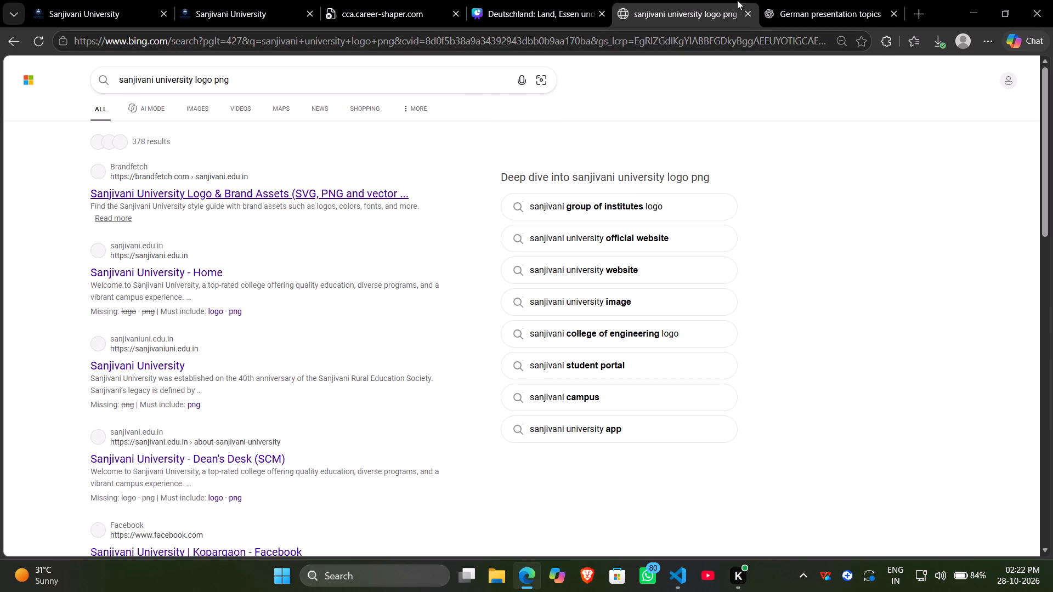
{"action": "left_click", "coordinate": [202, 106]}
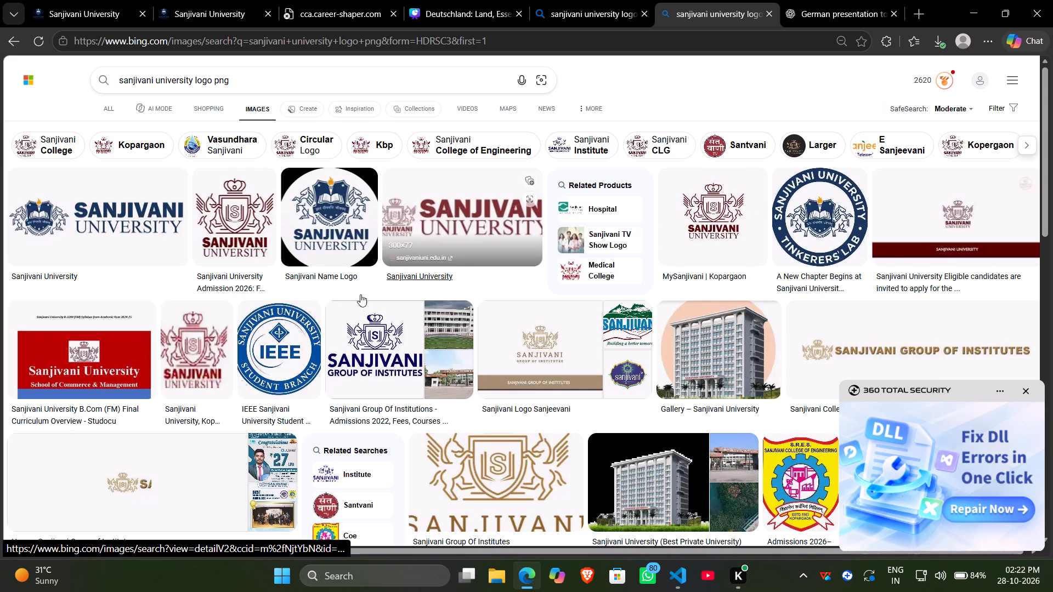
Open the circular "Sanjivani Name Logo" image result and look through the related logo images.
{"action": "left_click", "coordinate": [338, 204]}
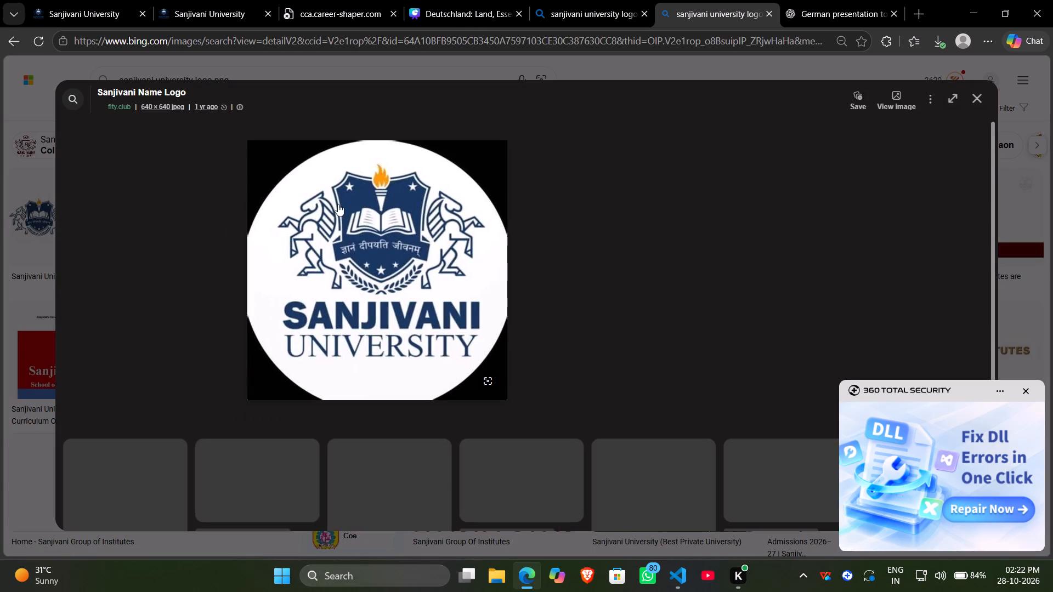
{"action": "scroll", "coordinate": [395, 298], "scroll_direction": "down", "scroll_amount": 1}
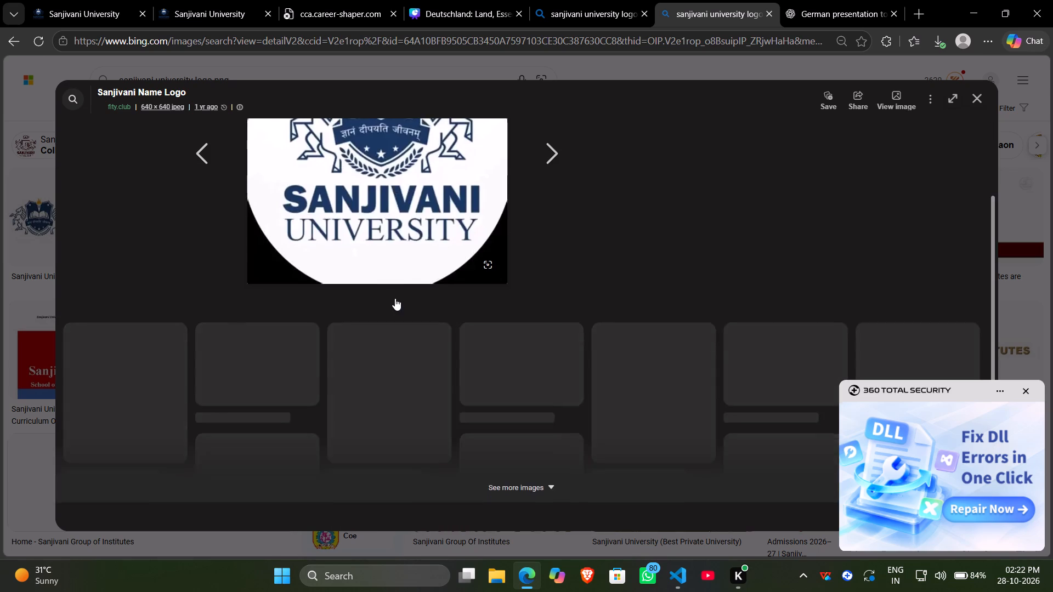
{"action": "scroll", "coordinate": [395, 298], "scroll_direction": "down", "scroll_amount": 1}
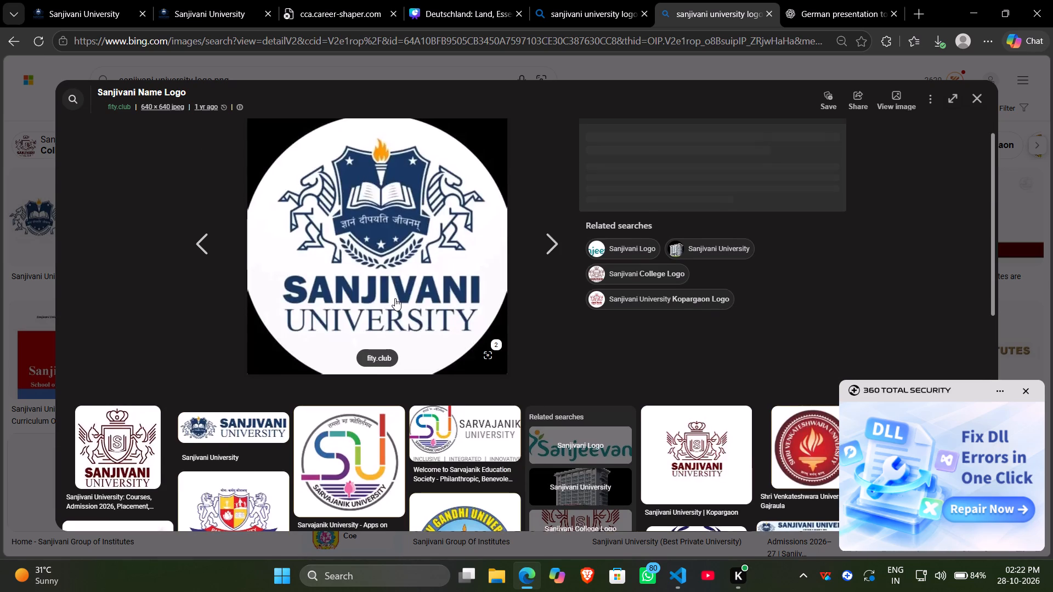
{"action": "scroll", "coordinate": [395, 298], "scroll_direction": "down", "scroll_amount": 1}
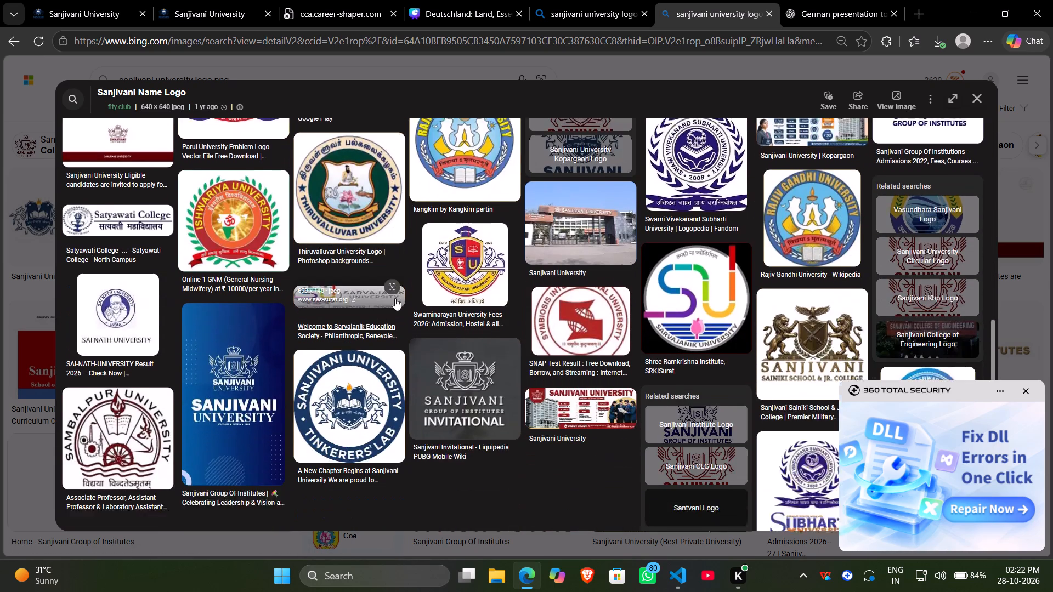
{"action": "scroll", "coordinate": [395, 298], "scroll_direction": "down", "scroll_amount": 1}
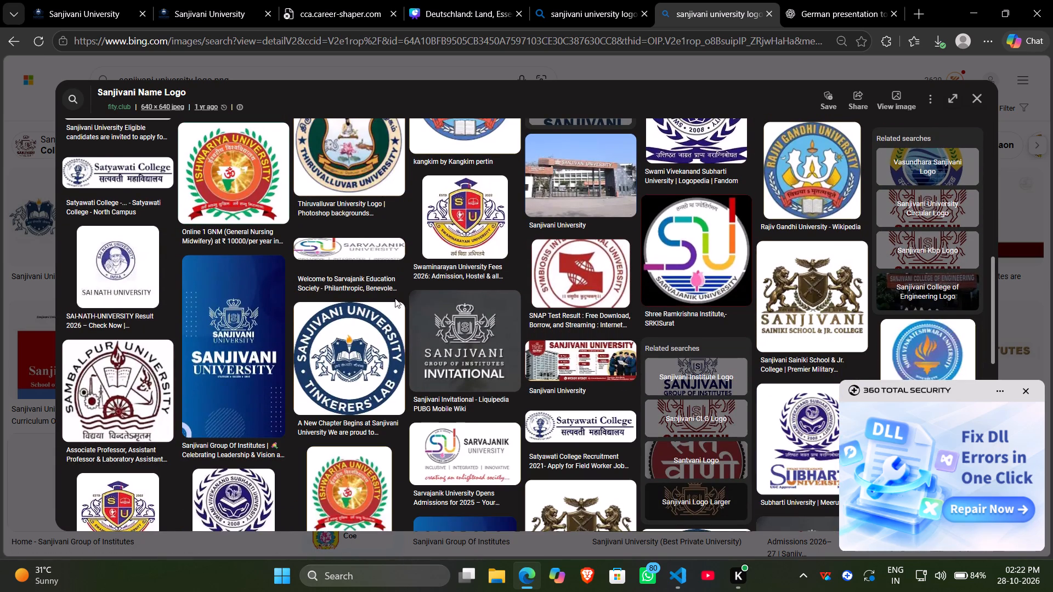
{"action": "scroll", "coordinate": [395, 298], "scroll_direction": "up", "scroll_amount": 4}
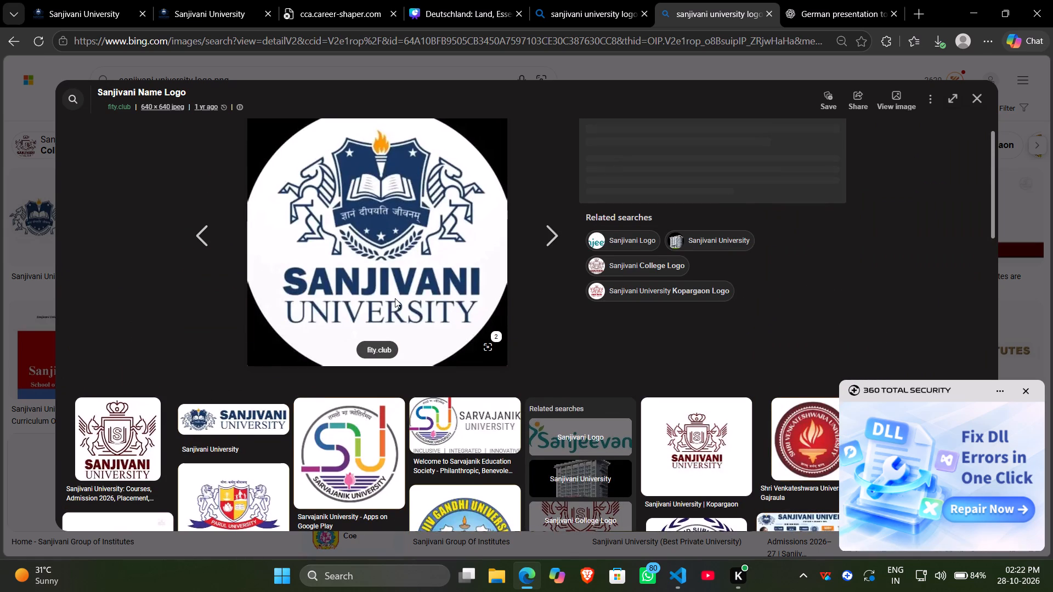
Save the logo image to Downloads as "Sanjivani University Logo (1).webp" with file type All files, and close the image preview.
{"action": "right_click", "coordinate": [378, 253]}
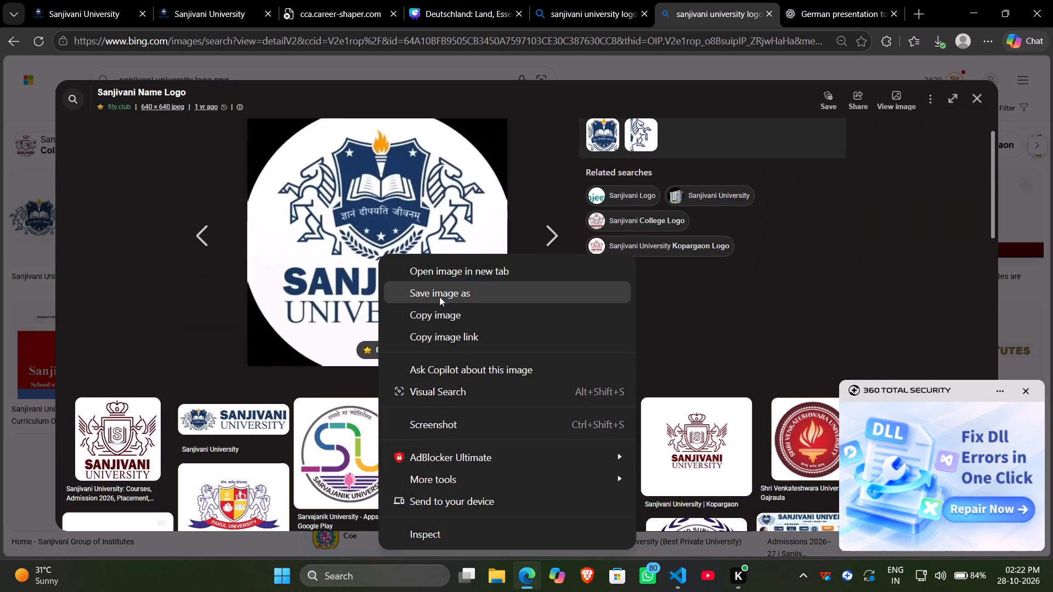
{"action": "left_click", "coordinate": [439, 295]}
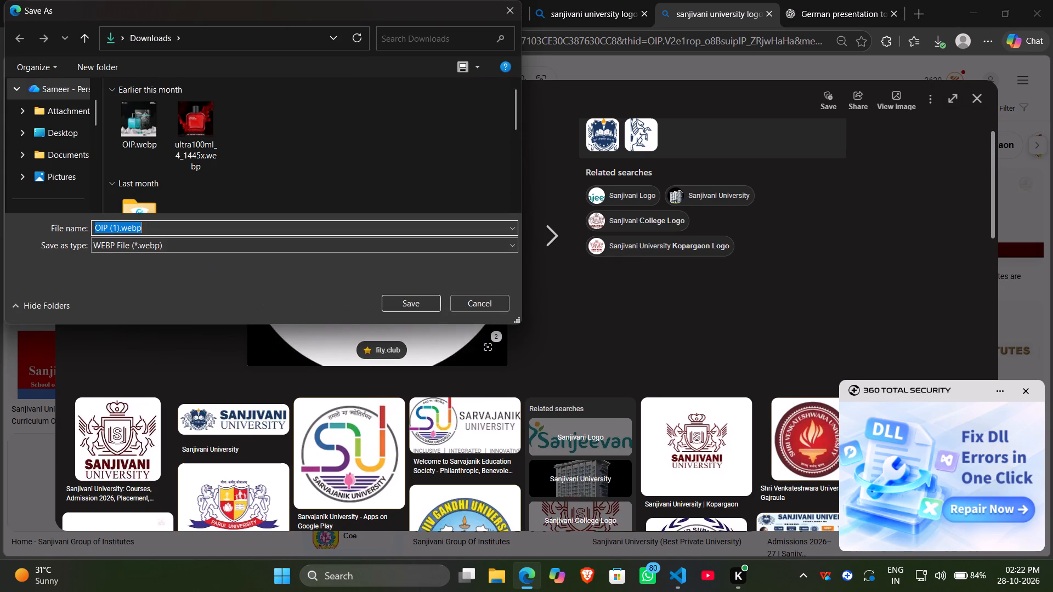
{"action": "left_click", "coordinate": [111, 227]}
{"action": "key", "text": "Left"}
{"action": "key", "text": "BackSpace"}
{"action": "key", "text": "BackSpace"}
{"action": "key", "text": "BackSpace"}
{"action": "key", "text": "BackSpace"}
{"action": "type", "text": "Sanjivani"}
{"action": "key", "text": "space"}
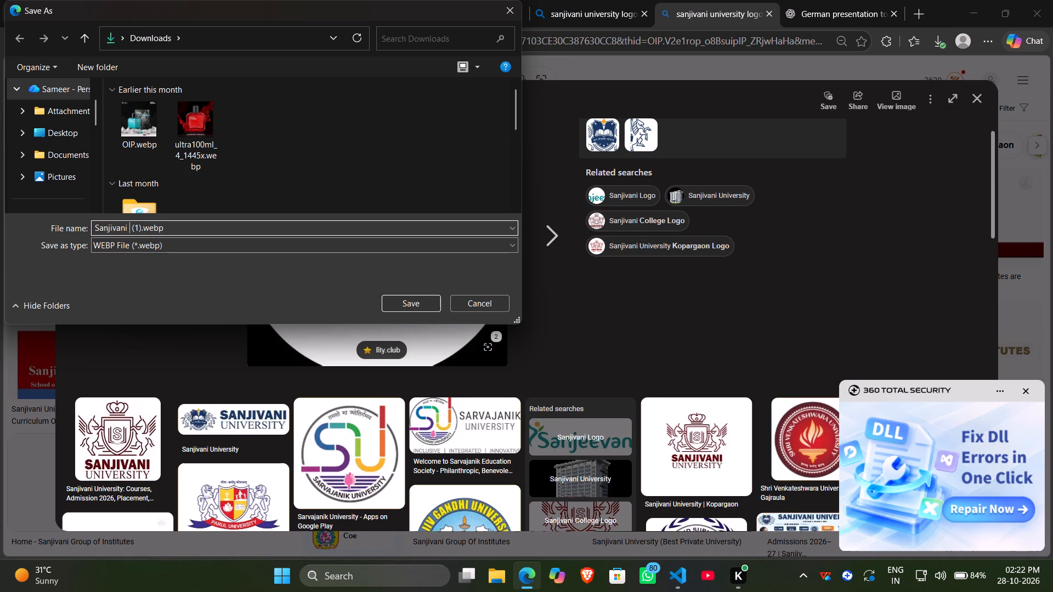
{"action": "type", "text": "University"}
{"action": "key", "text": "space"}
{"action": "type", "text": "Logo"}
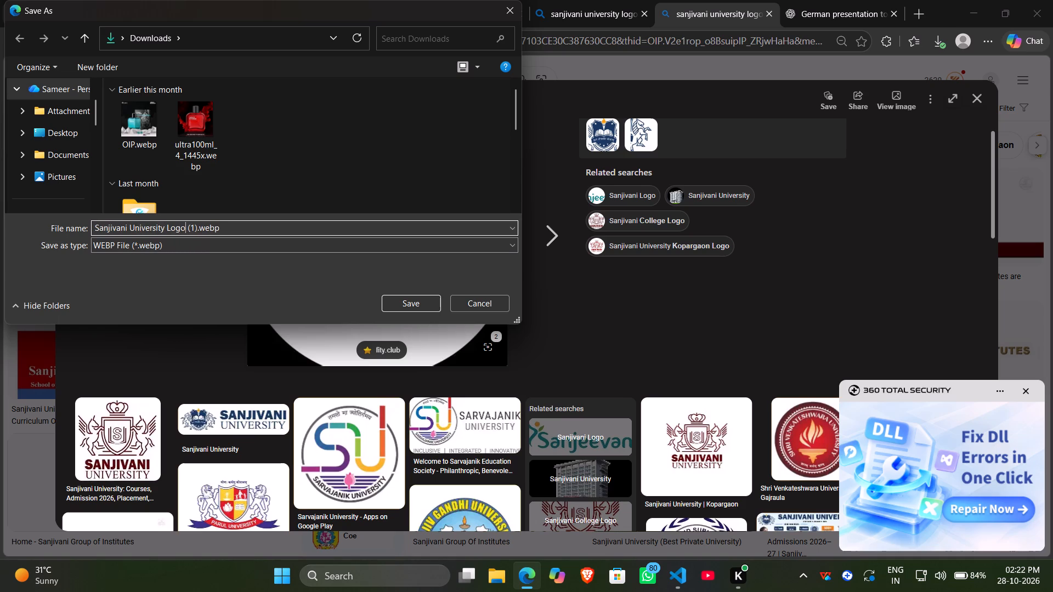
{"action": "left_click", "coordinate": [284, 238]}
{"action": "left_click", "coordinate": [250, 272]}
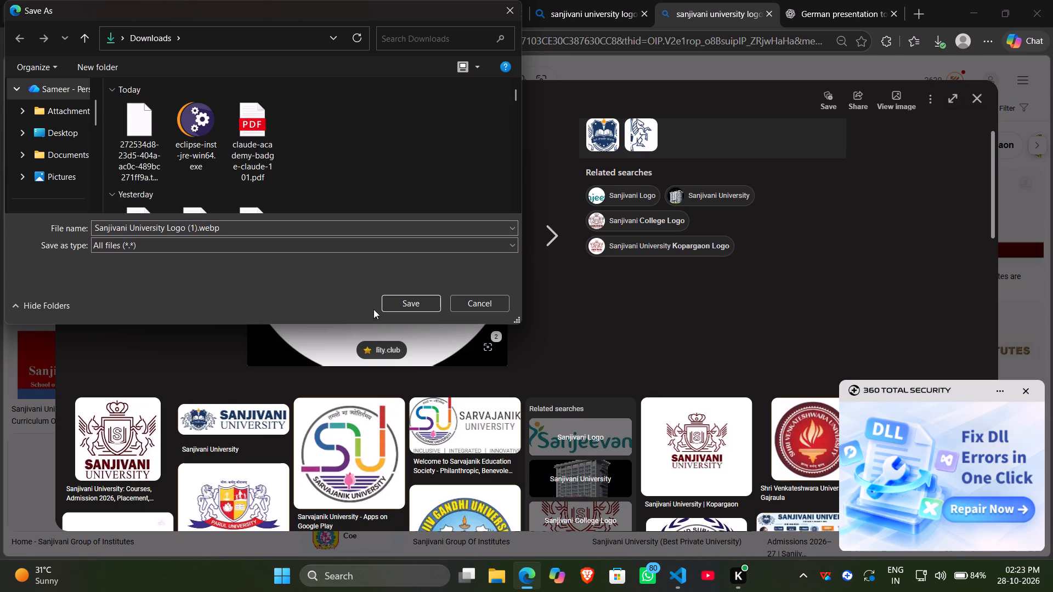
{"action": "left_click", "coordinate": [407, 300]}
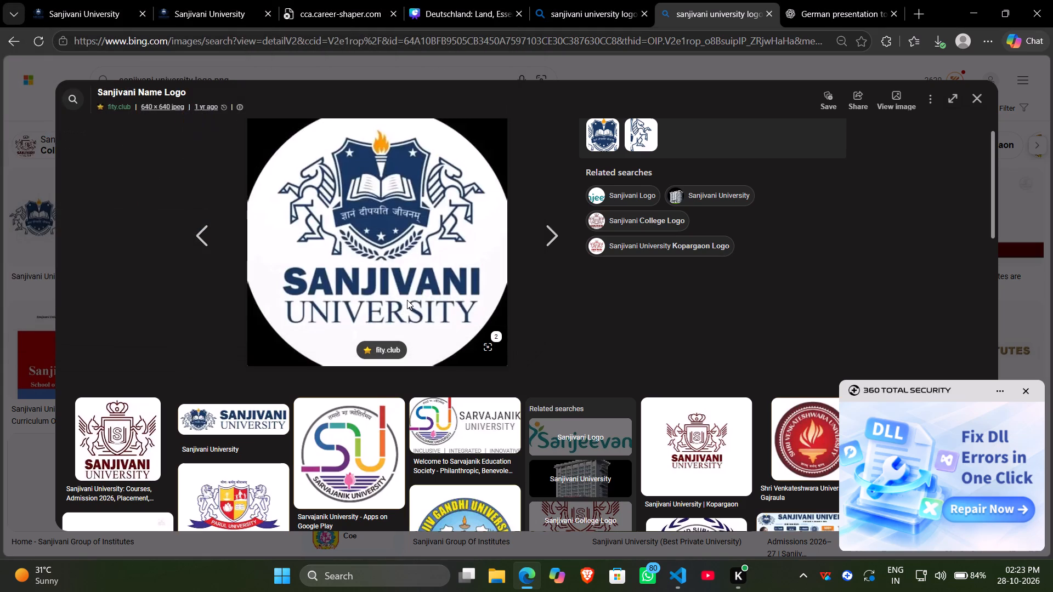
{"action": "left_click", "coordinate": [947, 0]}
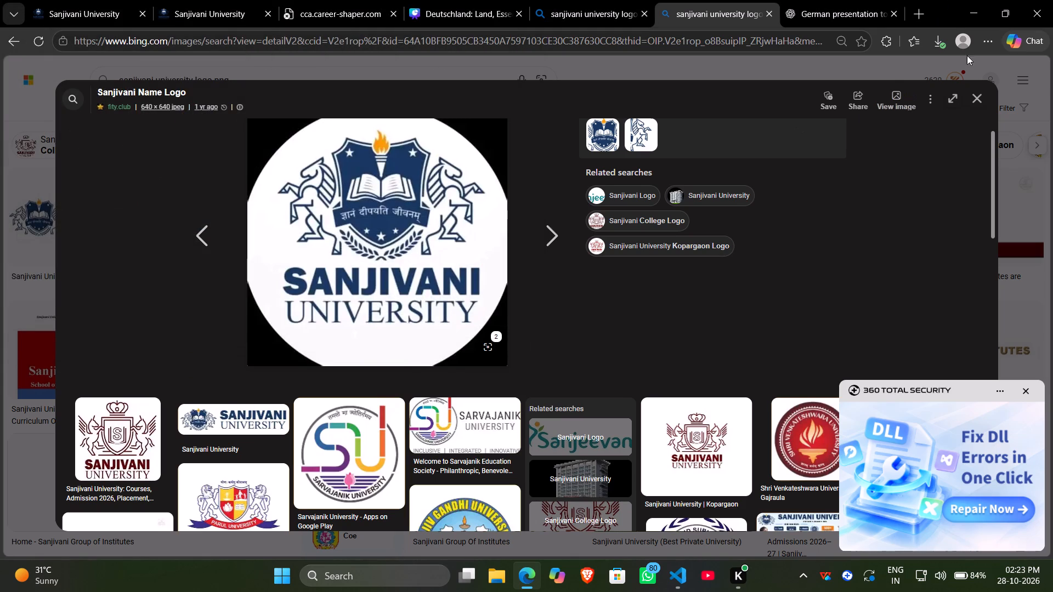
{"action": "left_click", "coordinate": [977, 96]}
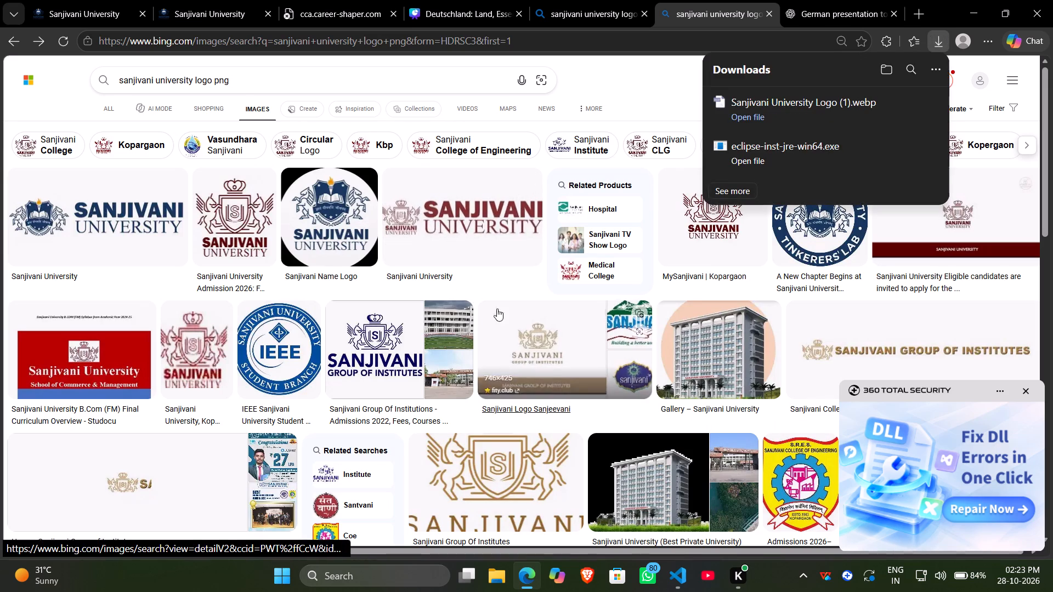
In a new tab, read the key takeaways of the Abhishek Sharma T20 record article, close it and browse the news feed.
{"action": "left_click", "coordinate": [835, 8]}
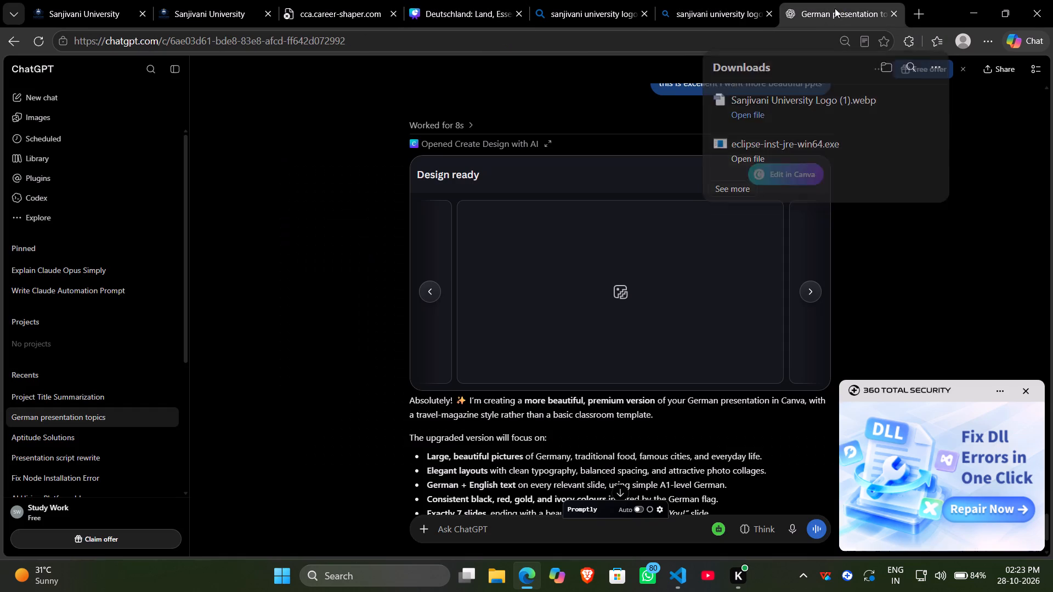
{"action": "left_click", "coordinate": [915, 12]}
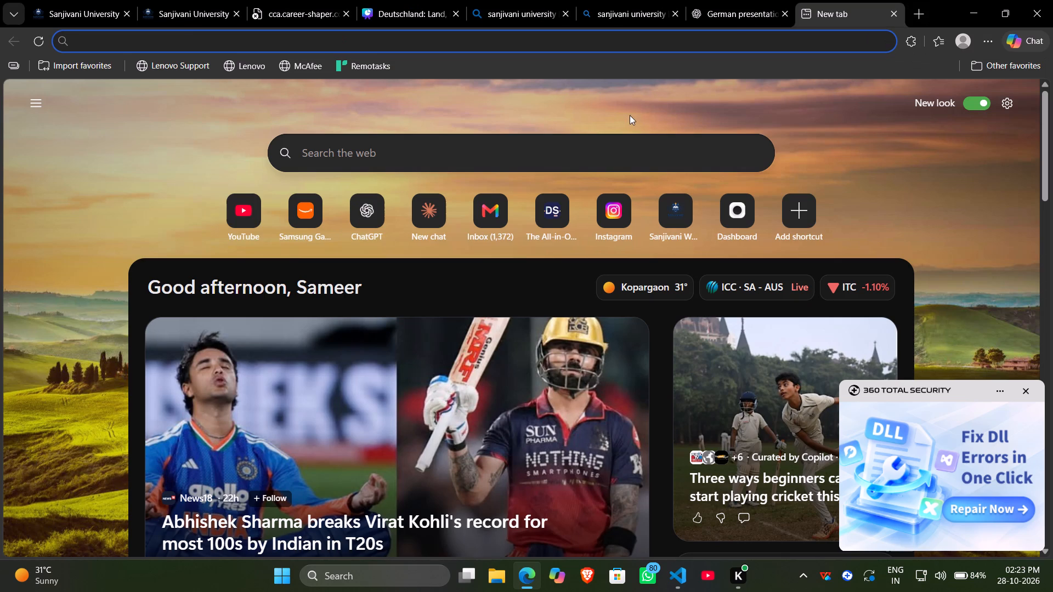
{"action": "scroll", "coordinate": [85, 303], "scroll_direction": "down", "scroll_amount": 1}
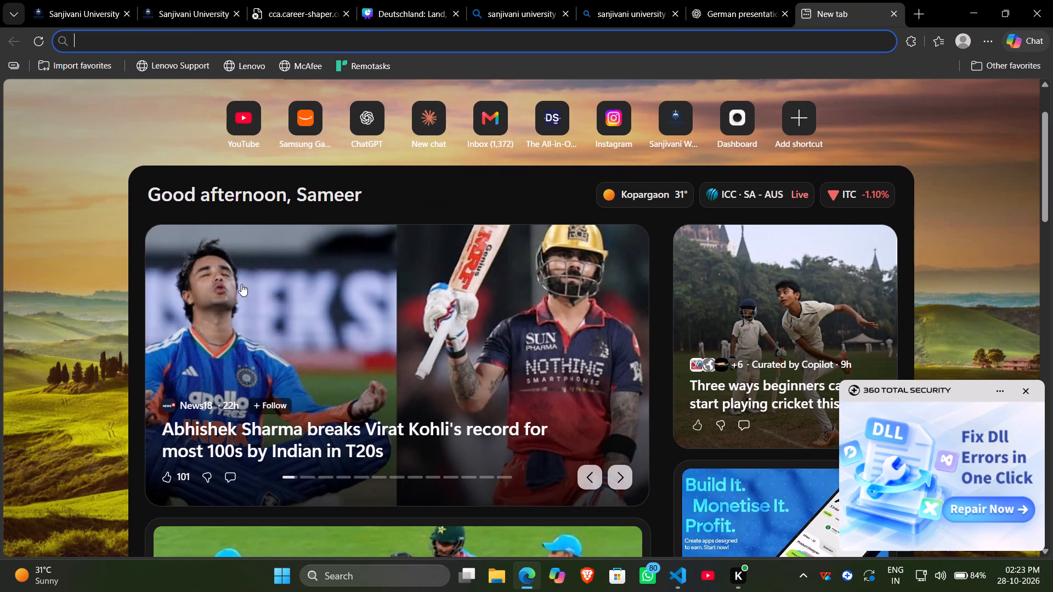
{"action": "left_click", "coordinate": [275, 303]}
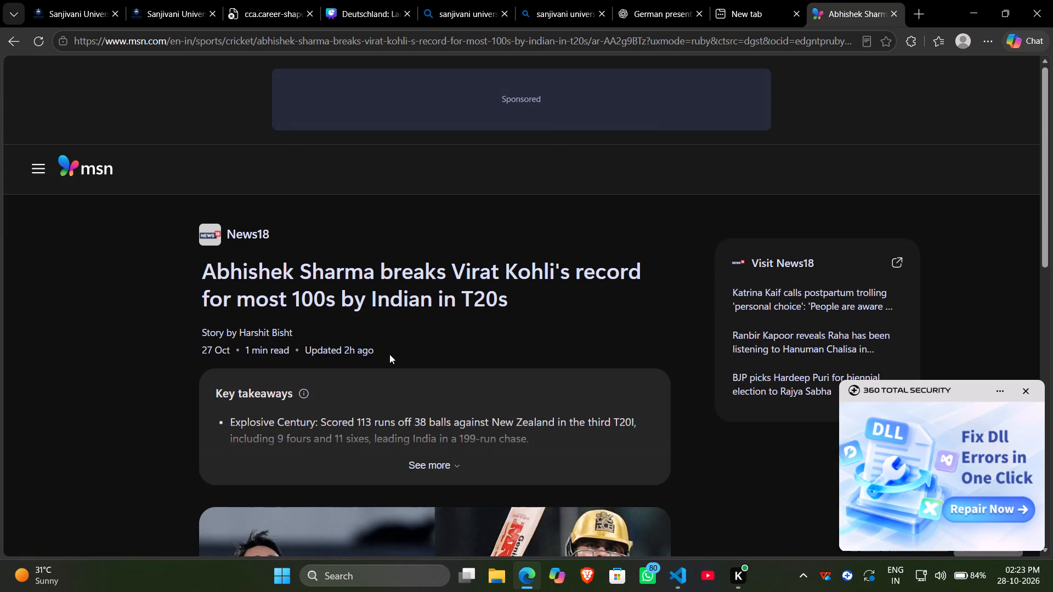
{"action": "scroll", "coordinate": [389, 354], "scroll_direction": "down", "scroll_amount": 1}
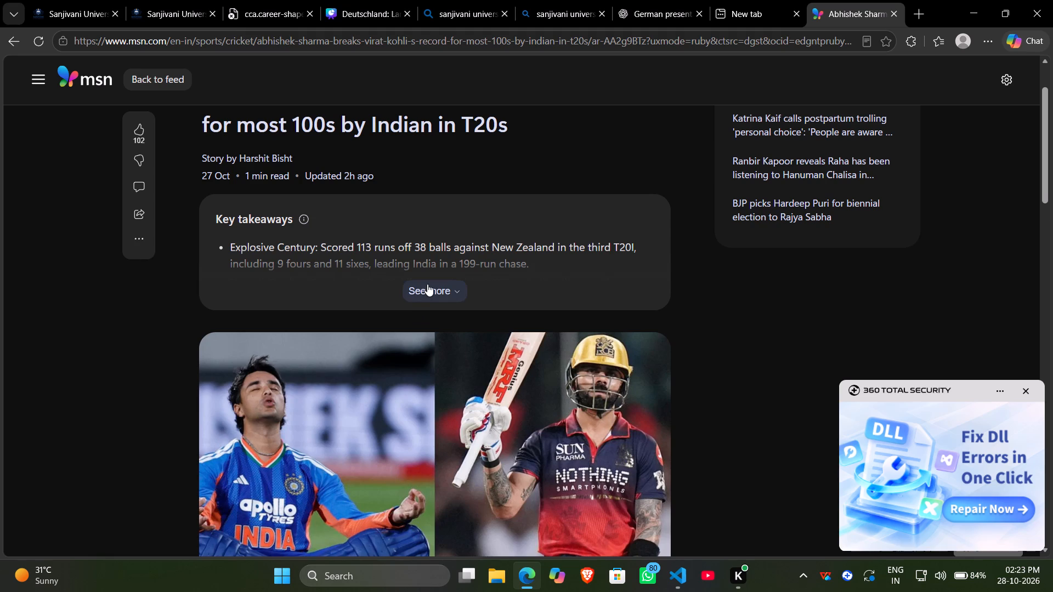
{"action": "left_click", "coordinate": [427, 284]}
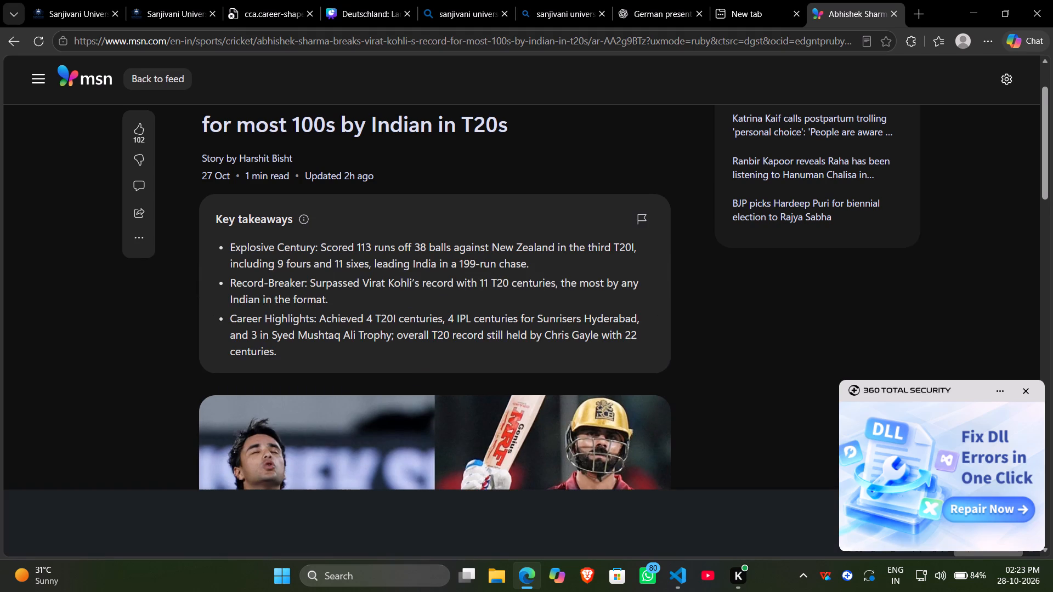
{"action": "left_click", "coordinate": [894, 15]}
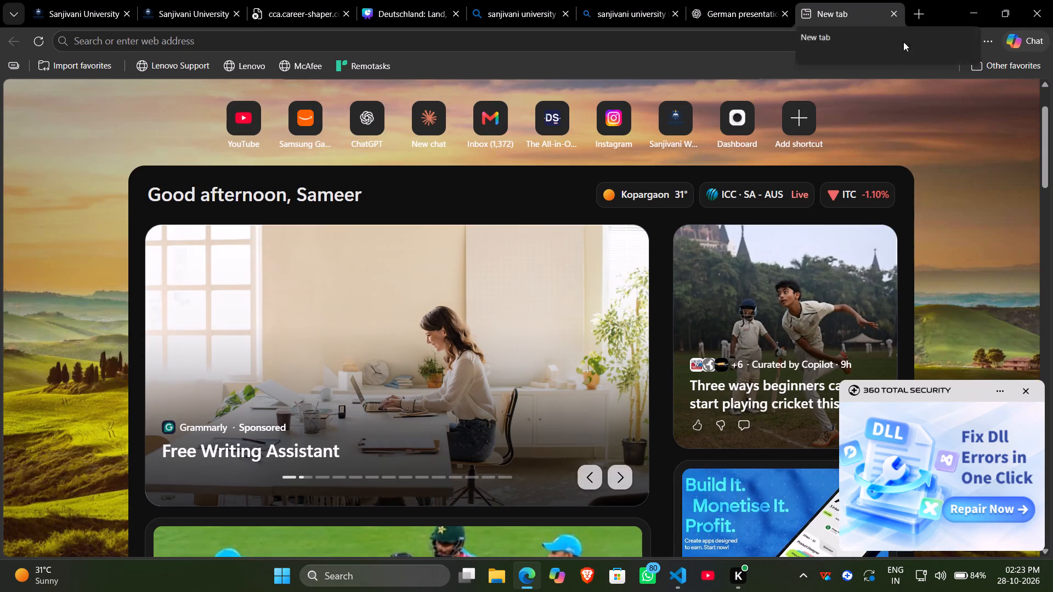
{"action": "scroll", "coordinate": [670, 348], "scroll_direction": "down", "scroll_amount": 4}
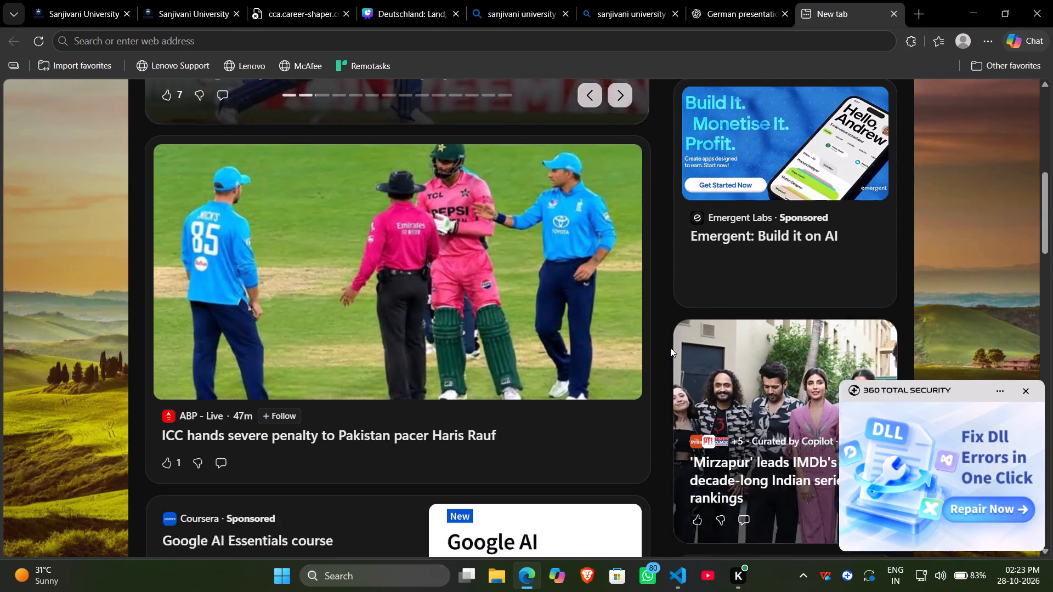
{"action": "scroll", "coordinate": [670, 348], "scroll_direction": "down", "scroll_amount": 10}
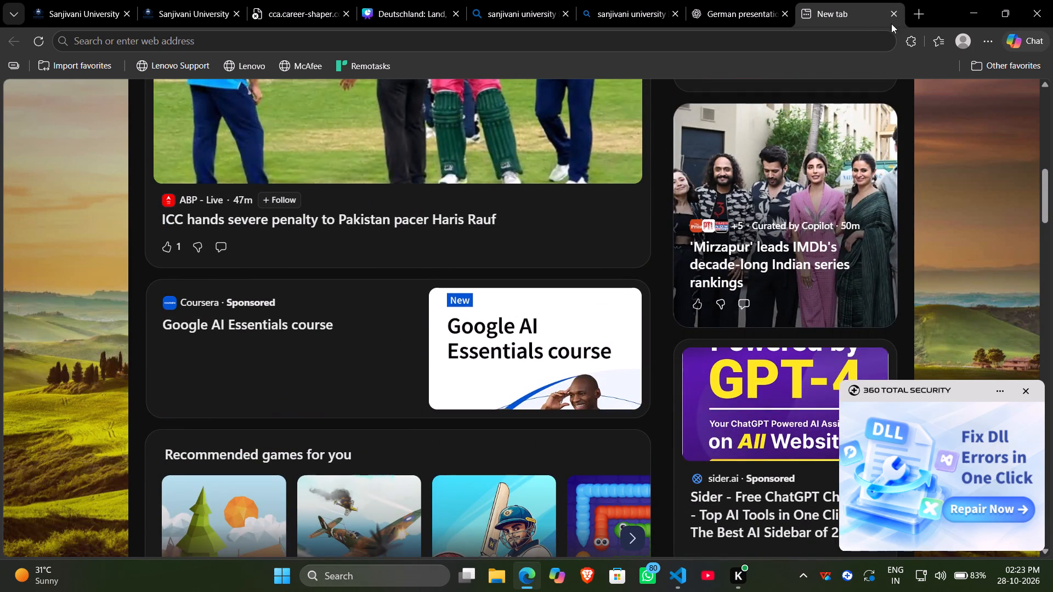
Search the web for "remove png background".
{"action": "left_click", "coordinate": [854, 41]}
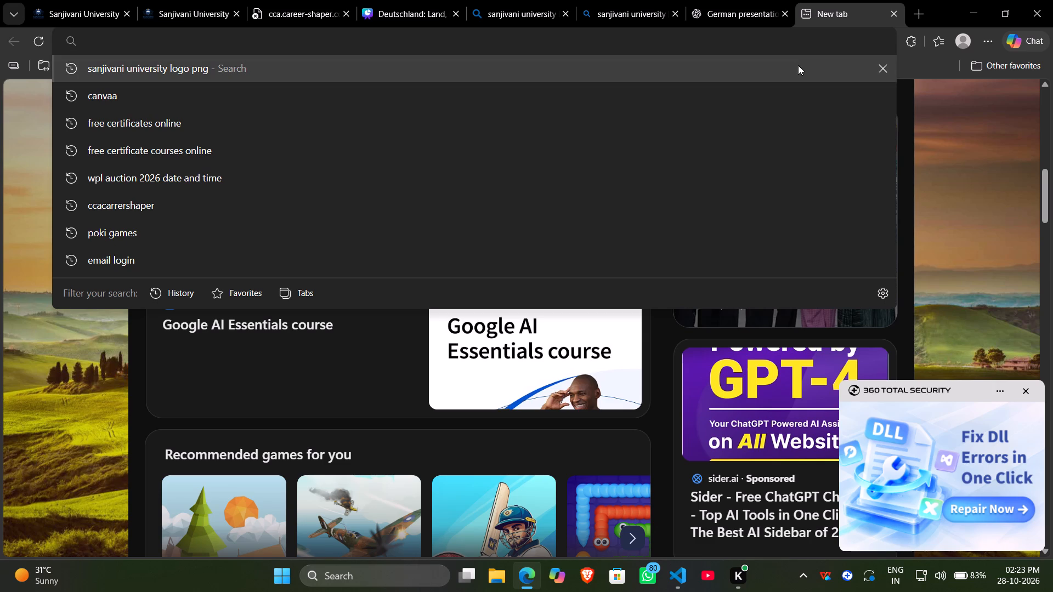
{"action": "type", "text": "remove"}
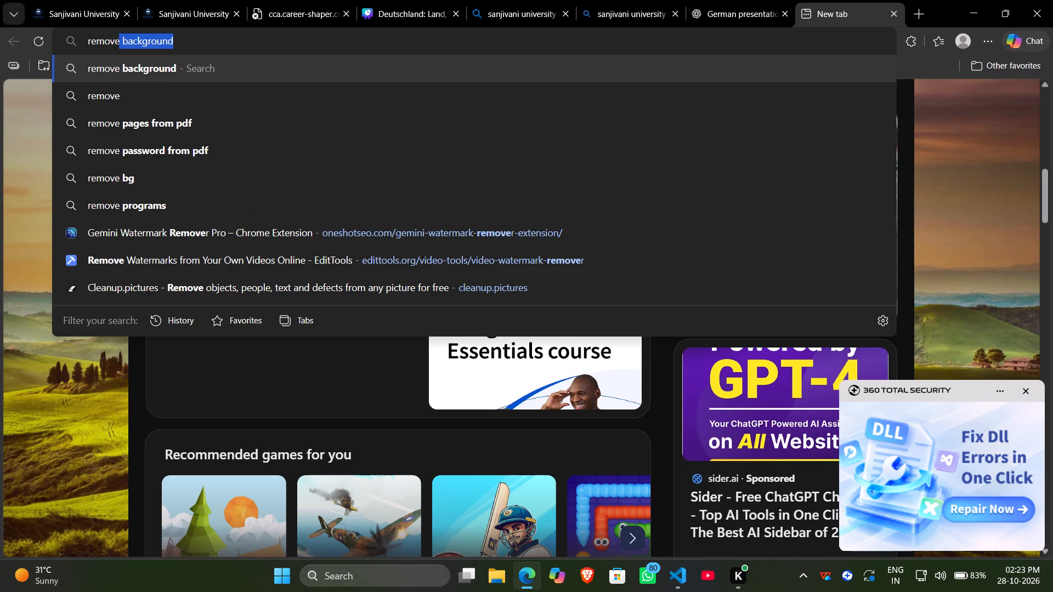
{"action": "key", "text": "space"}
{"action": "type", "text": "png"}
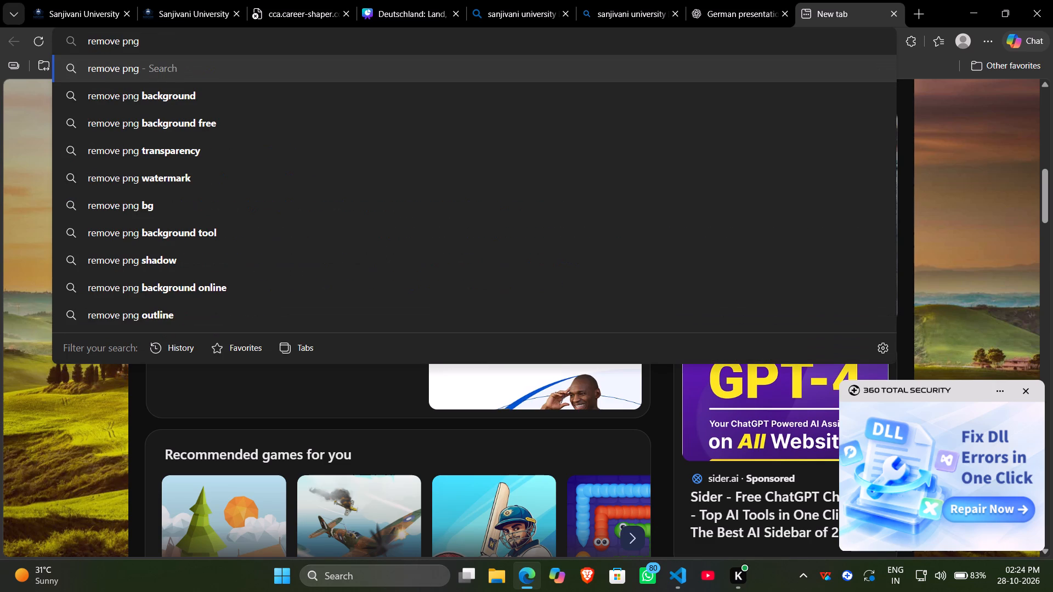
{"action": "left_click", "coordinate": [659, 96]}
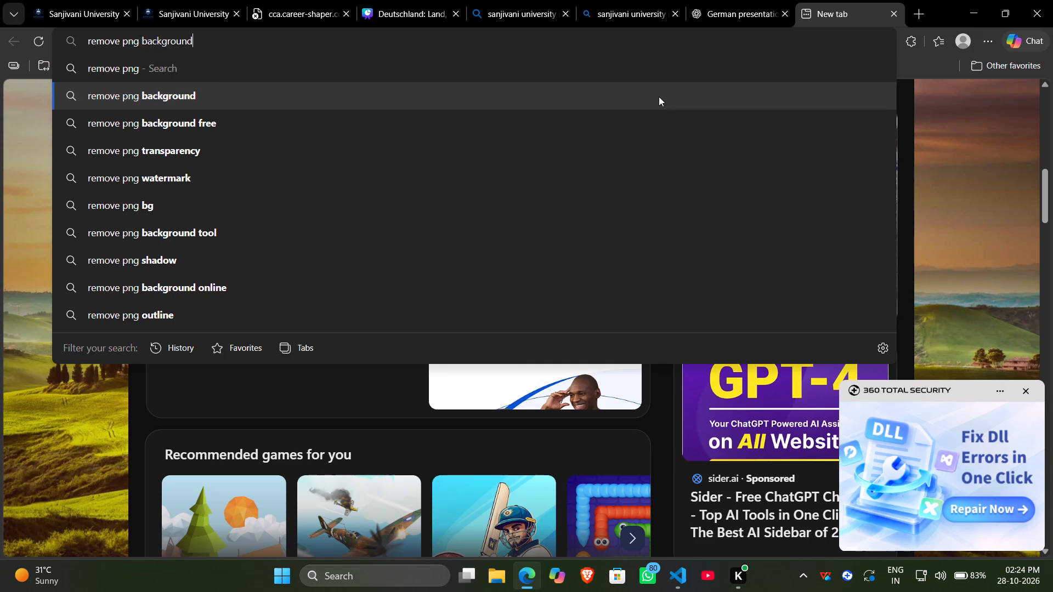
Close the two Sanjivani University search tabs and open the remove.bg site from the background-removal search results.
{"action": "scroll", "coordinate": [101, 301], "scroll_direction": "down", "scroll_amount": 1}
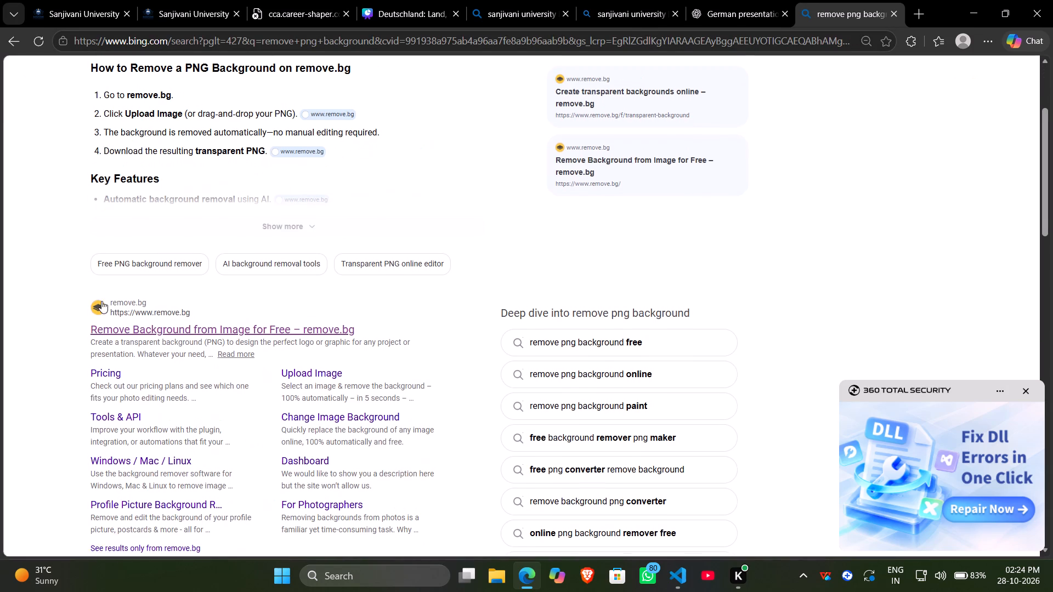
{"action": "left_click", "coordinate": [142, 335]}
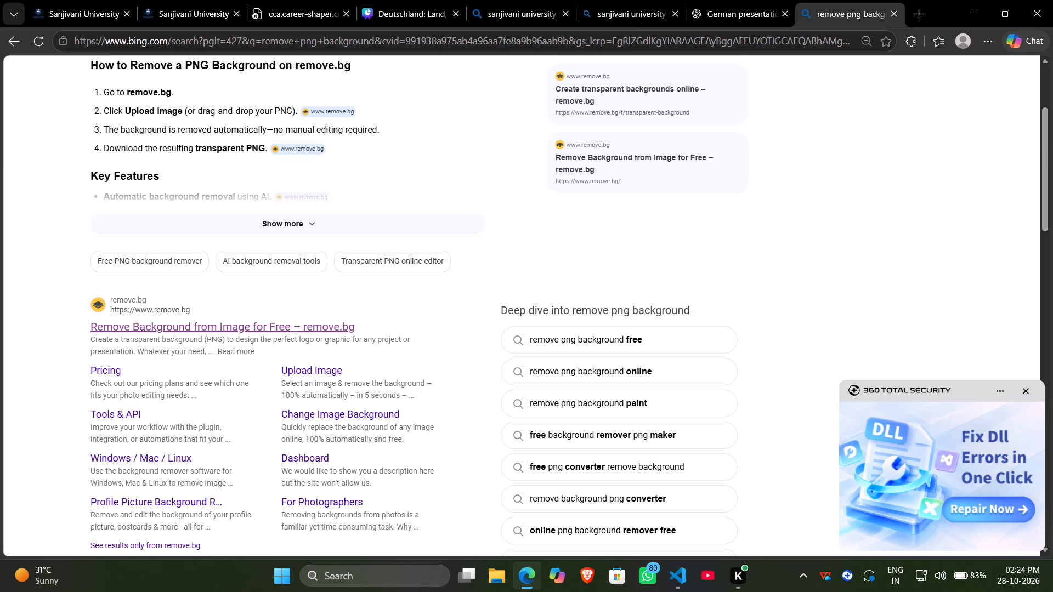
{"action": "left_click", "coordinate": [677, 12]}
{"action": "left_click", "coordinate": [561, 11]}
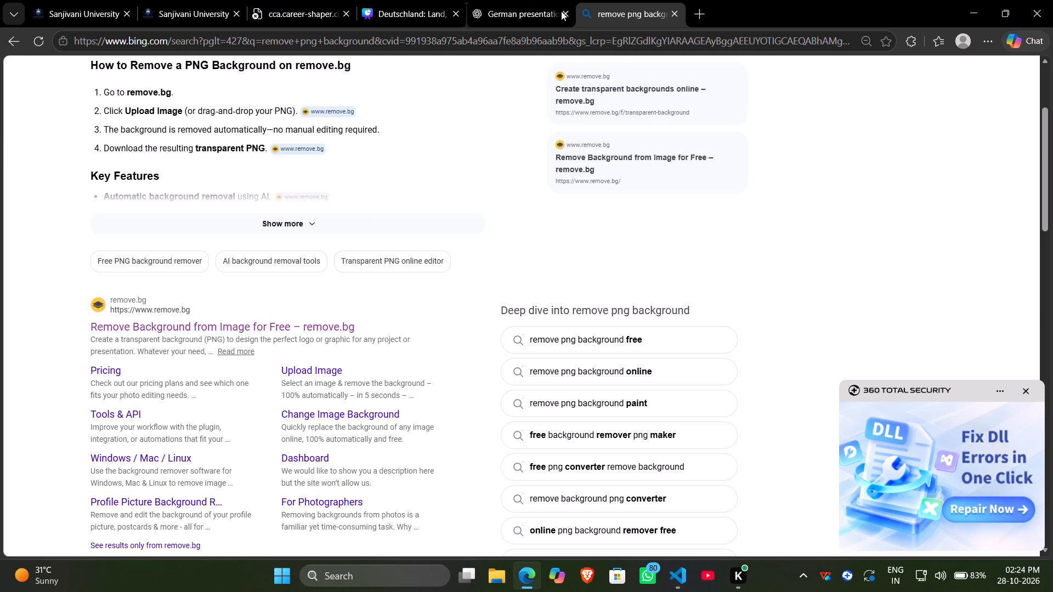
{"action": "left_click", "coordinate": [268, 329]}
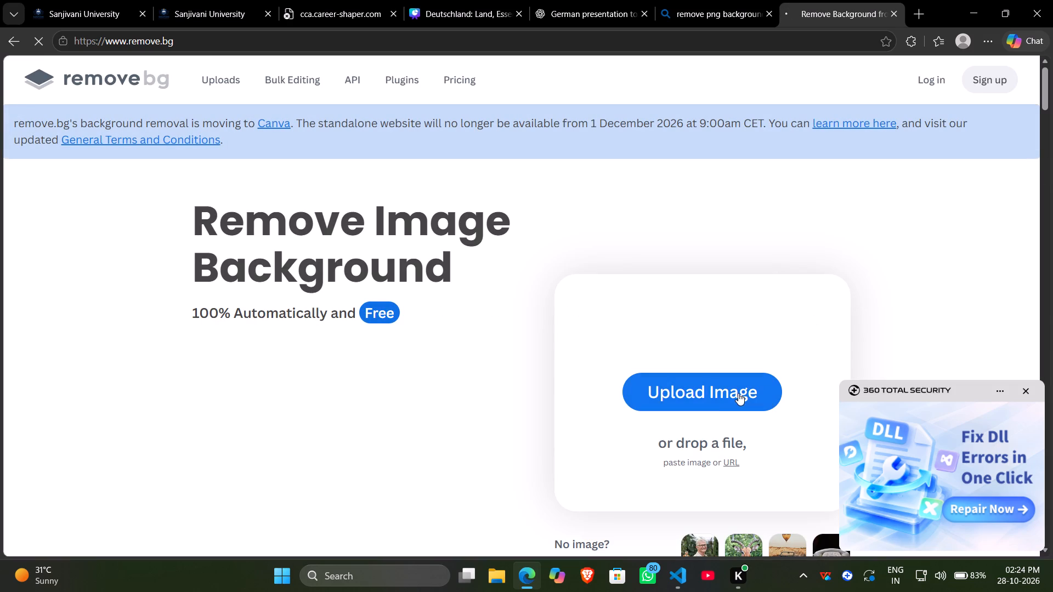
Upload "Sanjivani University Logo (1).webp" from Downloads to remove.bg to have its background removed.
{"action": "left_click", "coordinate": [721, 396]}
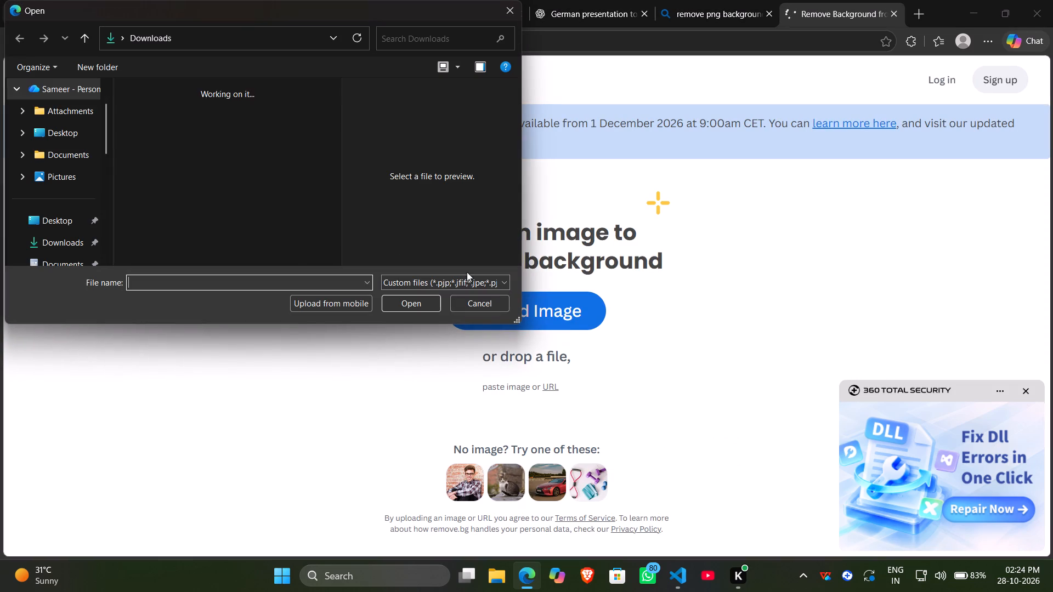
{"action": "left_click", "coordinate": [156, 134]}
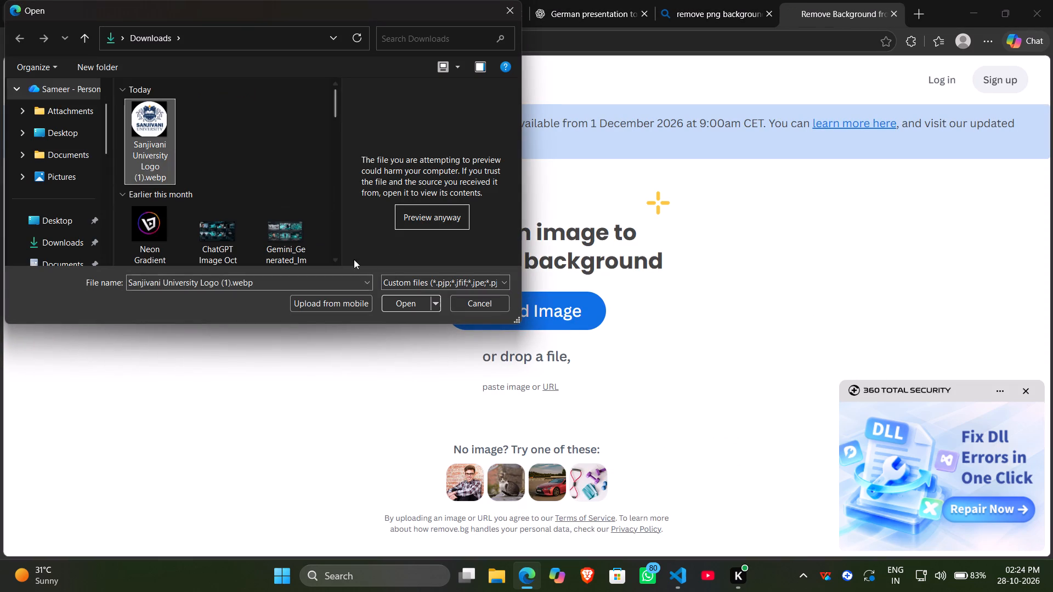
{"action": "left_click", "coordinate": [398, 299]}
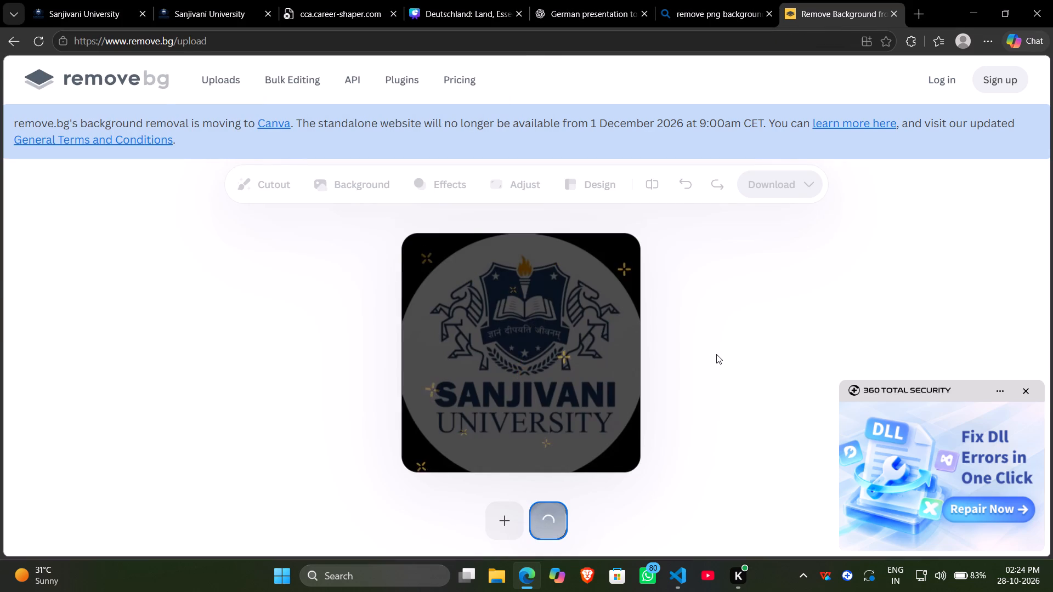
{"action": "scroll", "coordinate": [716, 354], "scroll_direction": "down", "scroll_amount": 3}
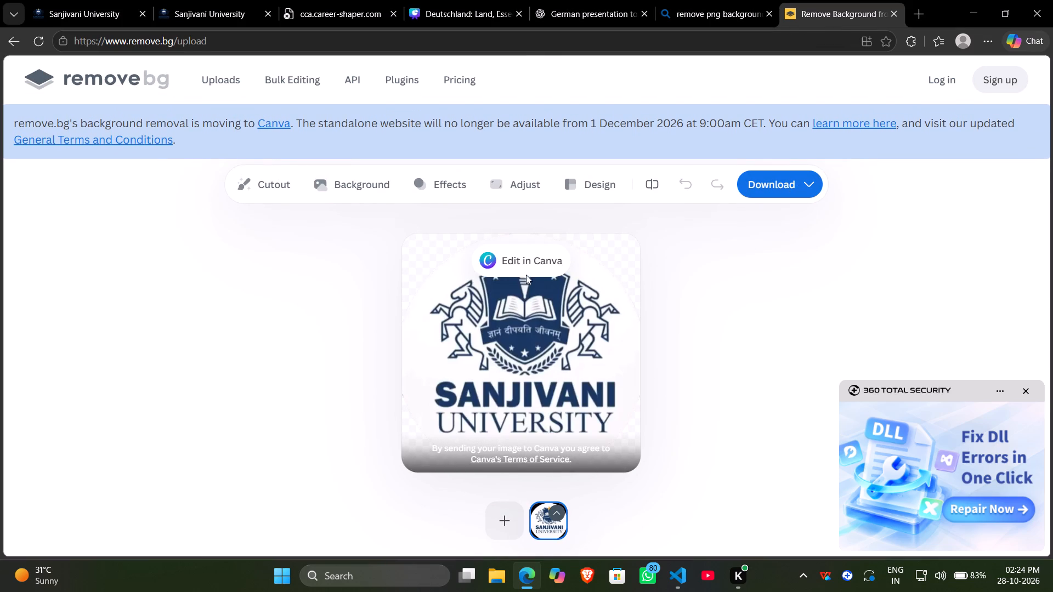
Download the background-free logo in the free Preview size, 474 x 474.
{"action": "left_click", "coordinate": [810, 189]}
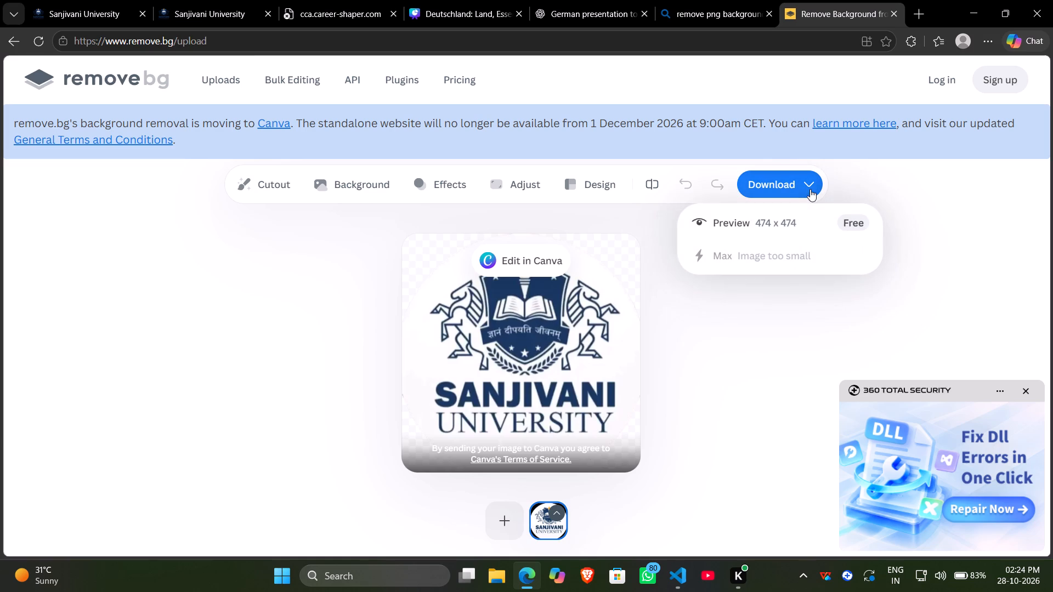
{"action": "left_click", "coordinate": [791, 220]}
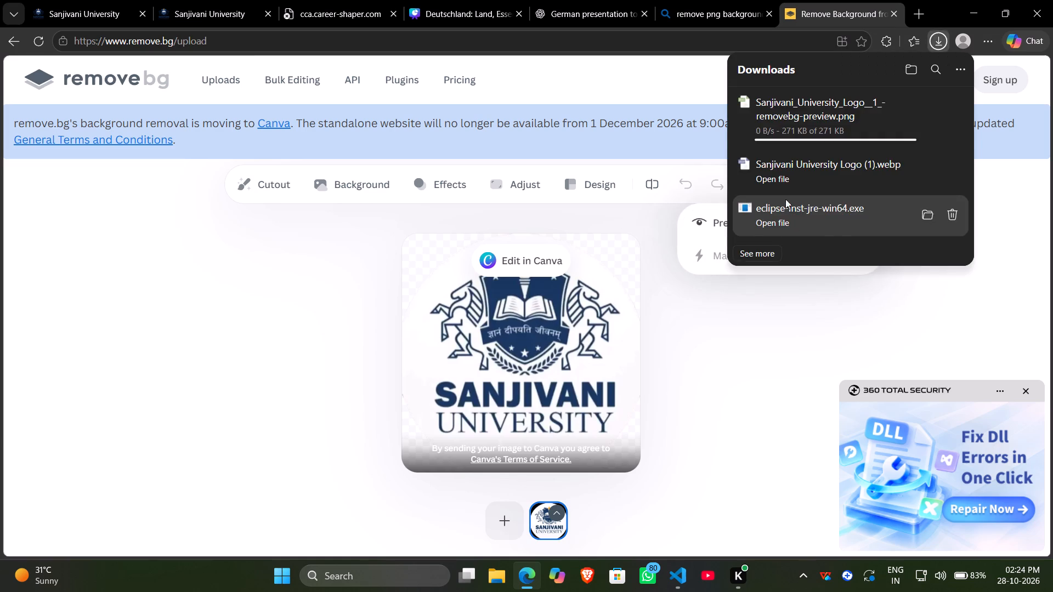
{"action": "left_click", "coordinate": [769, 332]}
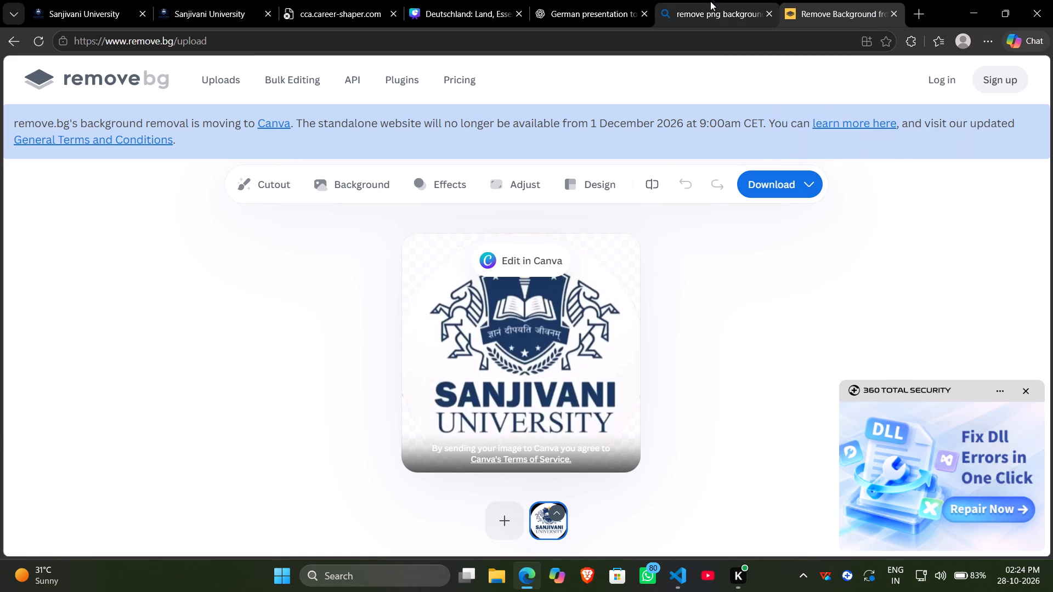
Close the "remove png background" search and remove.bg tabs, and return to the Canva presentation "Deutschland: Land, Essen und Kultur".
{"action": "left_click", "coordinate": [768, 14]}
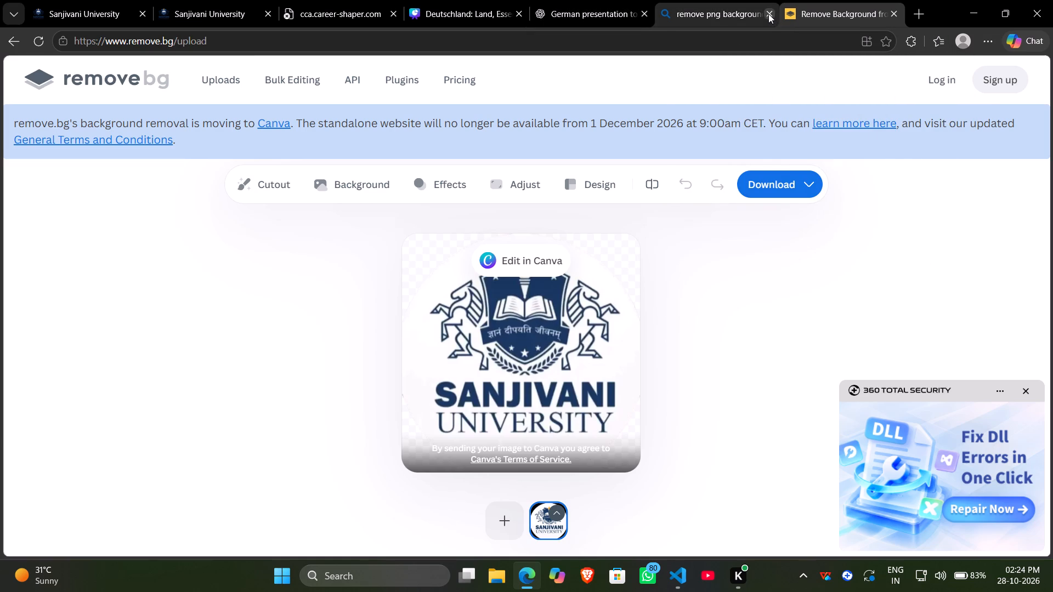
{"action": "left_click", "coordinate": [768, 14]}
{"action": "left_click", "coordinate": [516, 2]}
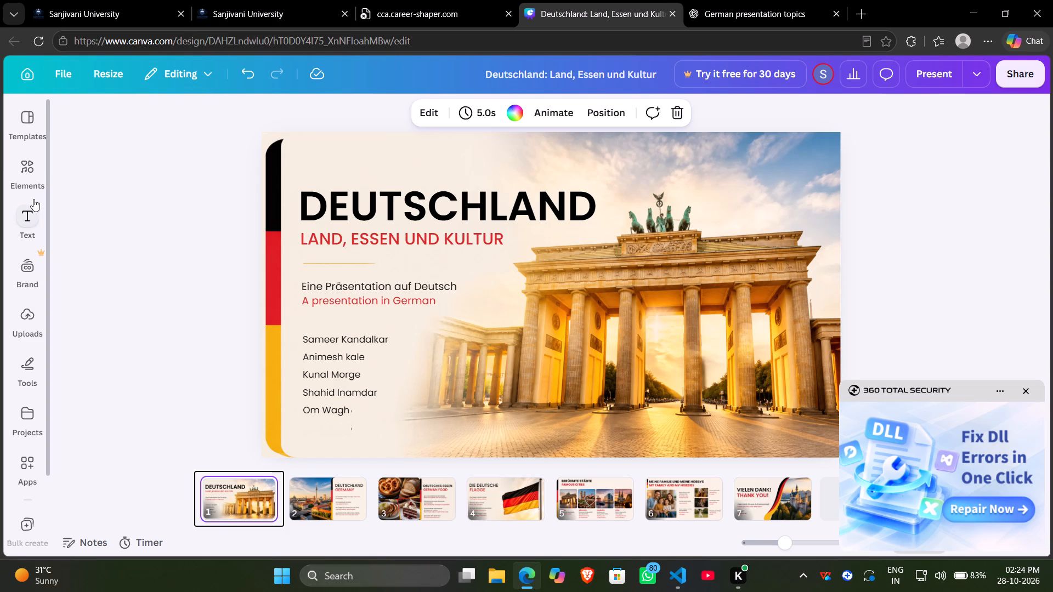
Upload the downloaded removebg-preview PNG of the Sanjivani University logo from Downloads to the Canva uploads.
{"action": "left_click", "coordinate": [31, 329]}
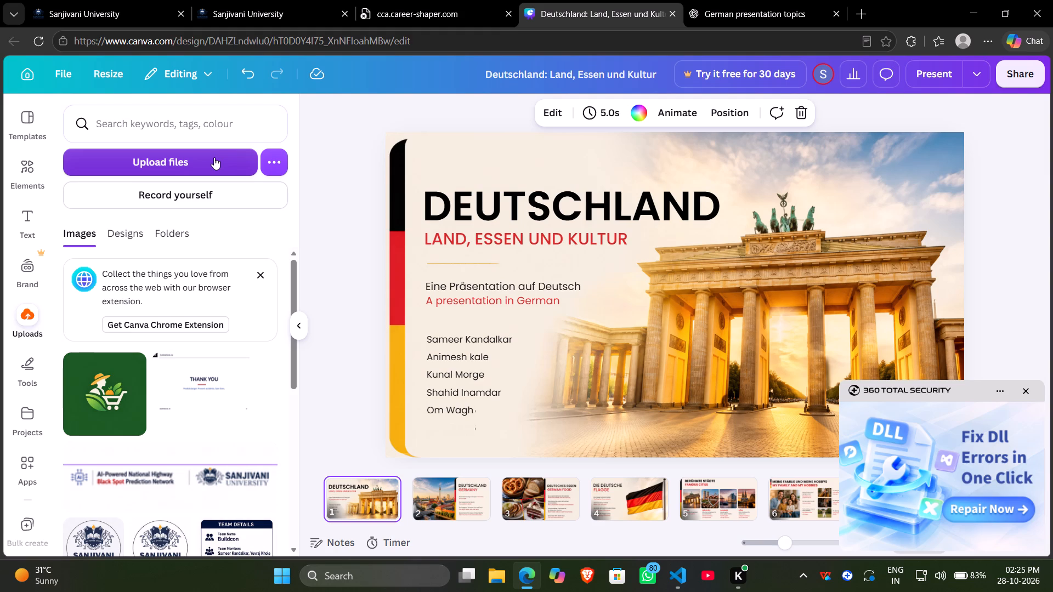
{"action": "left_click", "coordinate": [183, 166]}
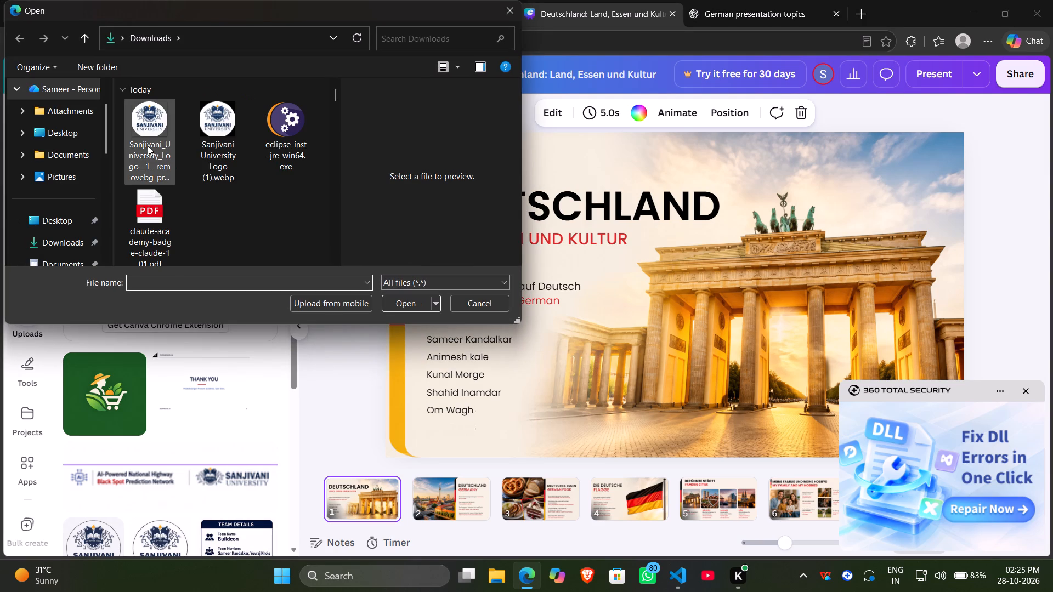
{"action": "left_click", "coordinate": [146, 145]}
{"action": "left_click", "coordinate": [399, 309]}
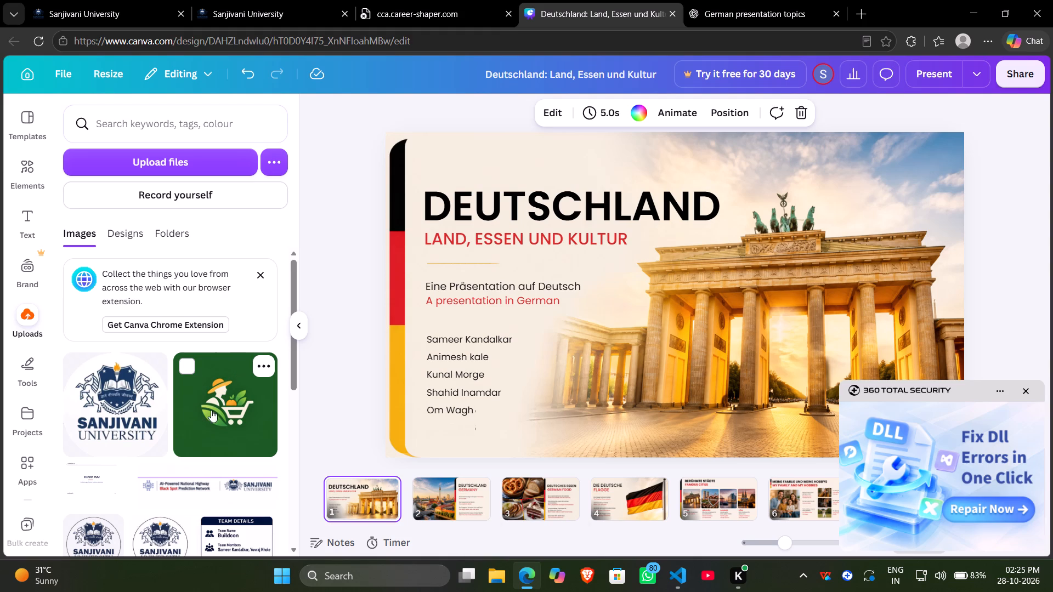
Place the uploaded Sanjivani University logo on the title slide and dismiss the 360 Total Security advertisement.
{"action": "left_click", "coordinate": [110, 379]}
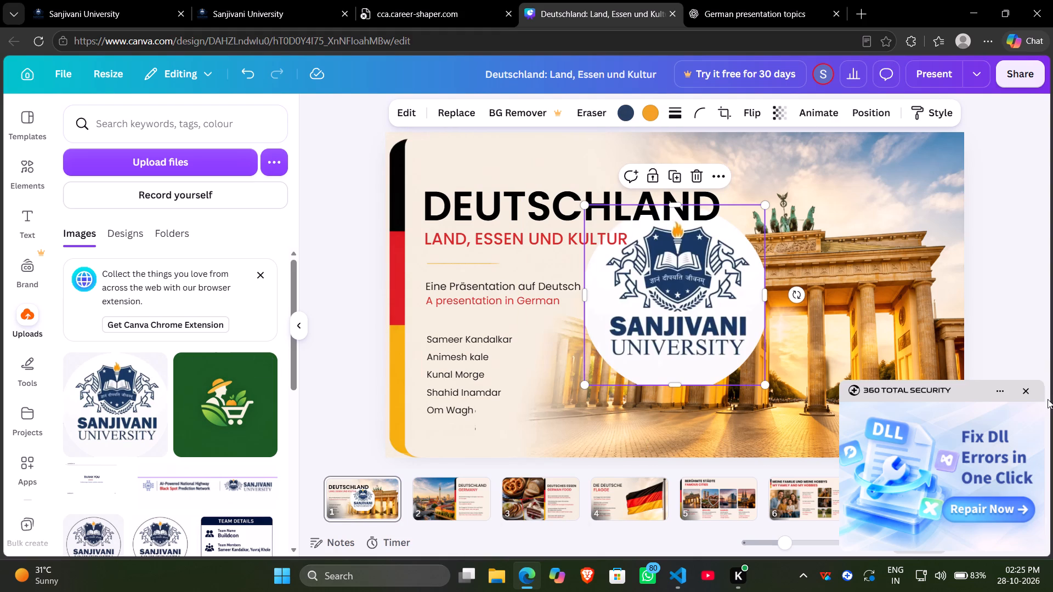
{"action": "left_click", "coordinate": [1028, 391]}
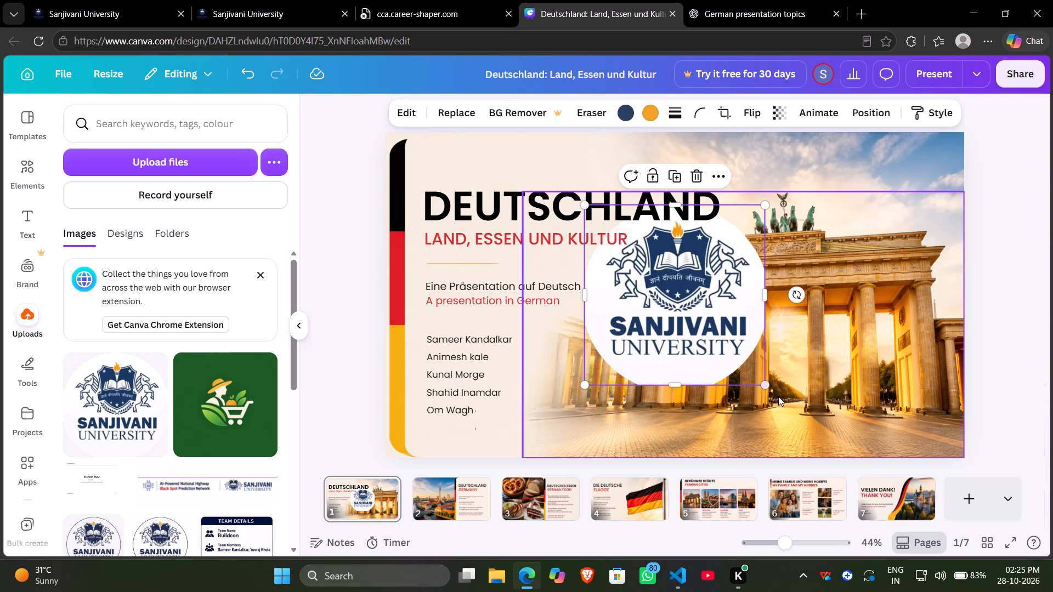
Shrink the Sanjivani University logo to less than half its placed width and move it to the title slide's top-right corner.
{"action": "left_click_drag", "start_coordinate": [766, 386], "coordinate": [727, 322]}
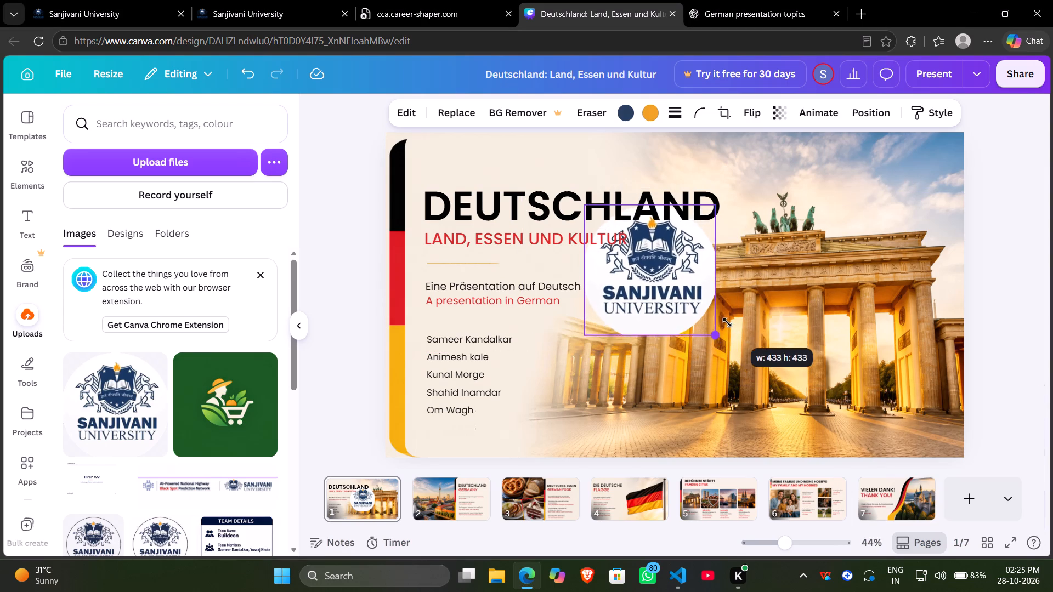
{"action": "left_click_drag", "start_coordinate": [727, 322], "coordinate": [715, 309]}
{"action": "left_click_drag", "start_coordinate": [648, 255], "coordinate": [846, 209]}
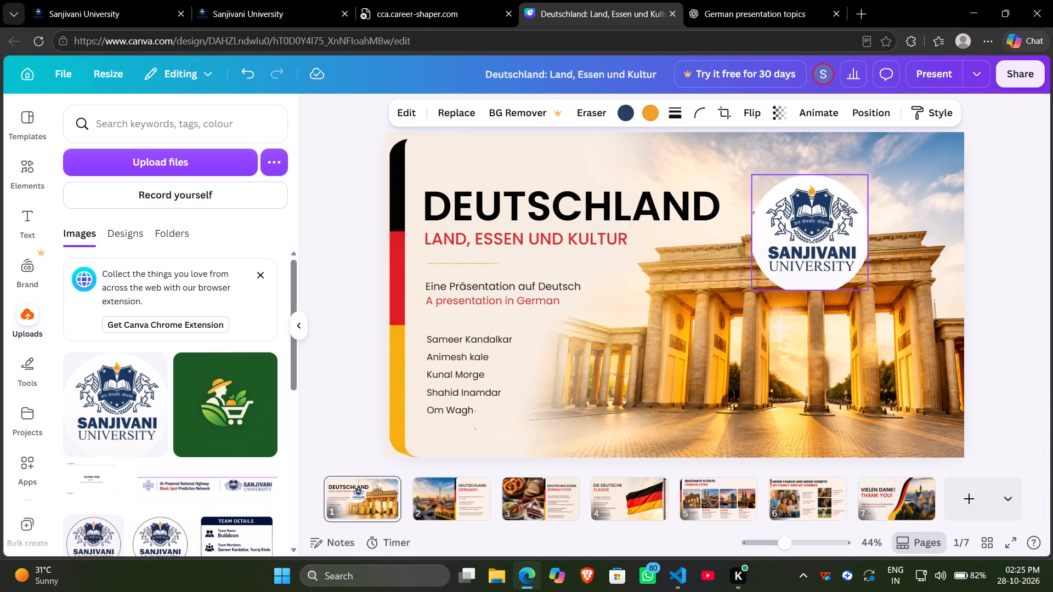
{"action": "left_click_drag", "start_coordinate": [846, 209], "coordinate": [911, 181]}
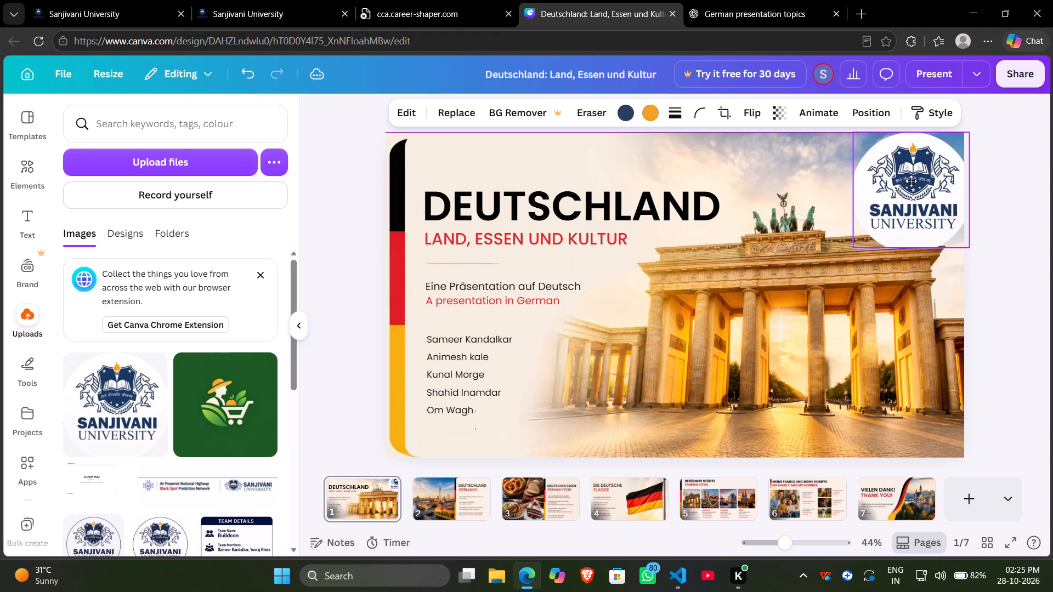
{"action": "left_click_drag", "start_coordinate": [911, 181], "coordinate": [912, 181]}
{"action": "left_click_drag", "start_coordinate": [964, 247], "coordinate": [954, 238]}
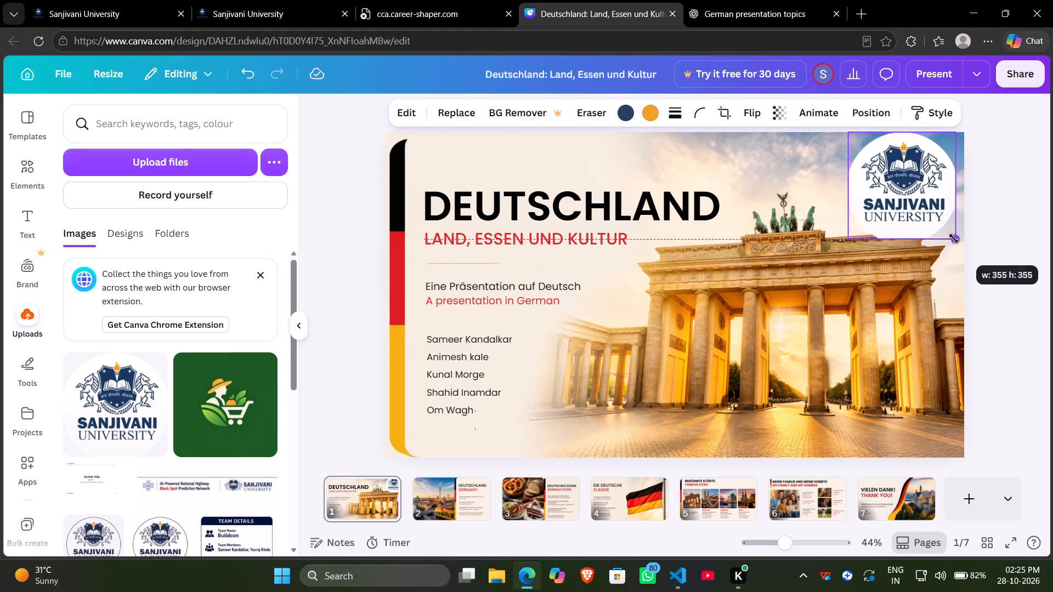
{"action": "left_click_drag", "start_coordinate": [954, 238], "coordinate": [935, 215]}
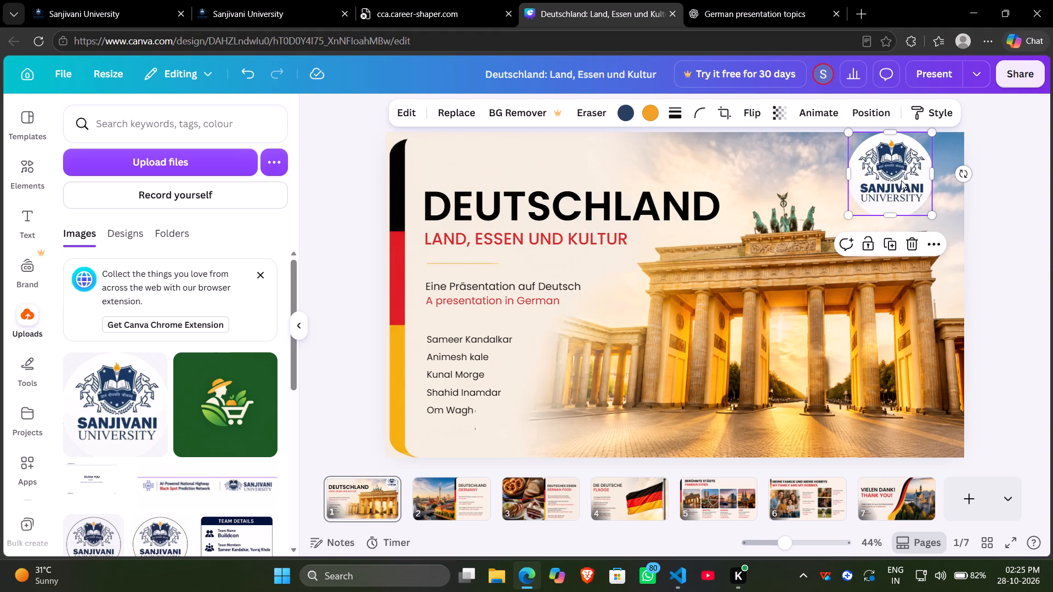
{"action": "left_click_drag", "start_coordinate": [896, 174], "coordinate": [920, 177]}
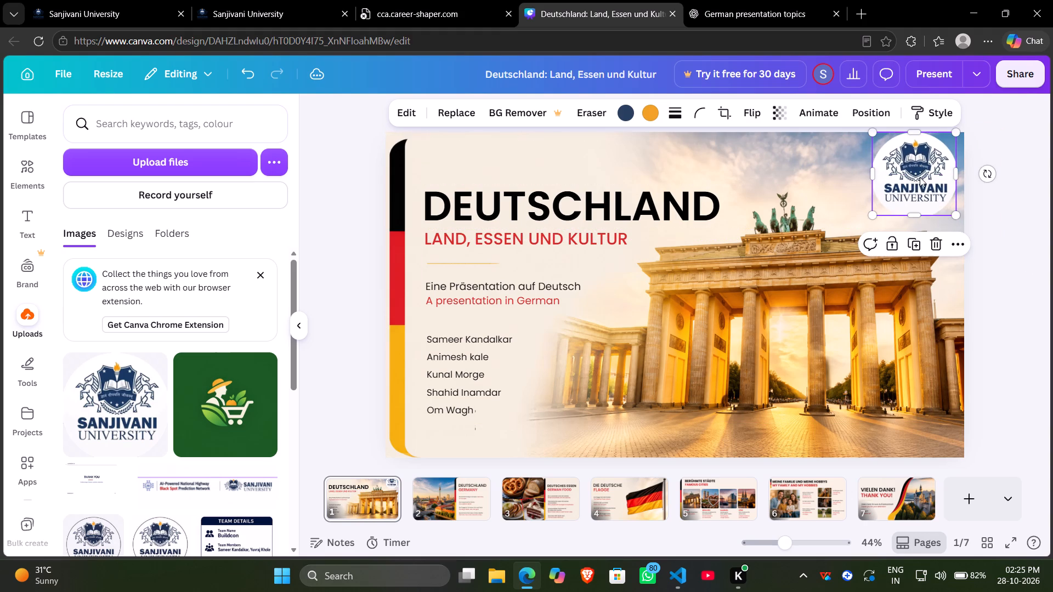
{"action": "left_click", "coordinate": [1004, 264]}
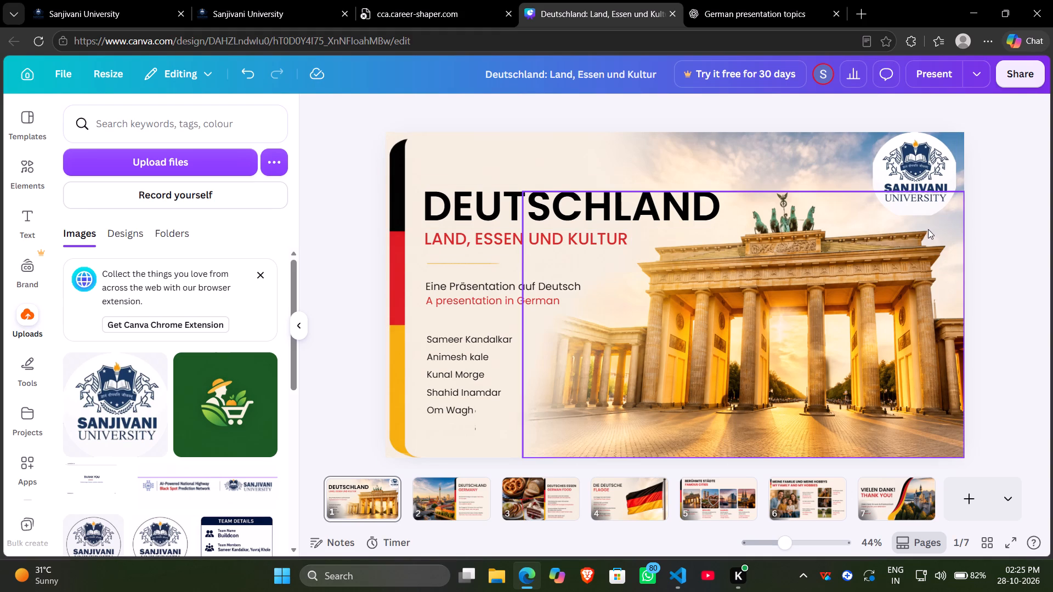
Shrink the corner logo slightly more and nudge it closer to the title slide's right edge.
{"action": "left_click", "coordinate": [907, 181]}
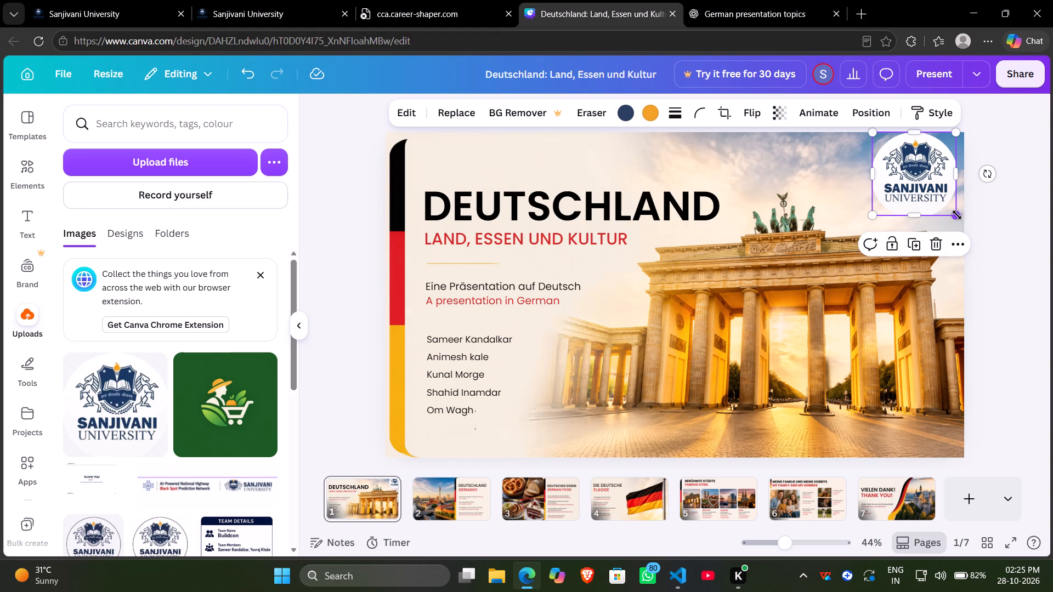
{"action": "left_click", "coordinate": [955, 215]}
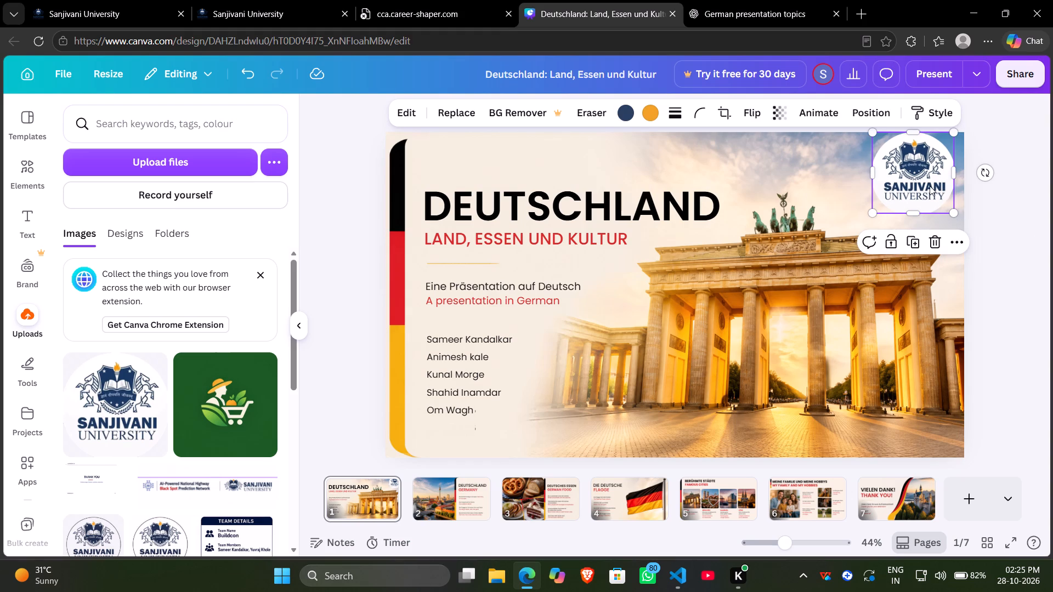
{"action": "left_click_drag", "start_coordinate": [930, 186], "coordinate": [936, 186]}
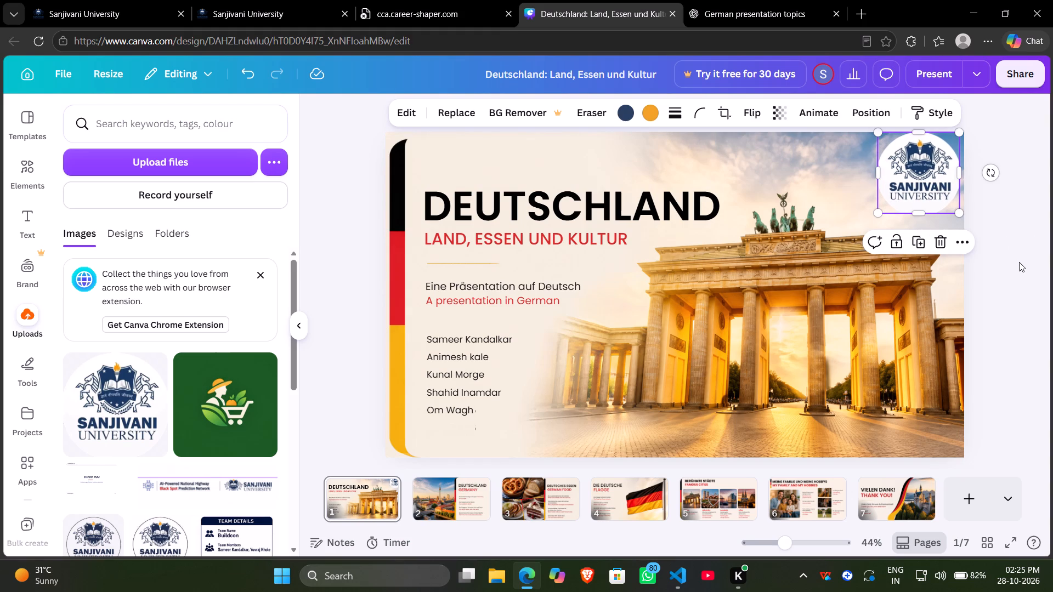
{"action": "left_click", "coordinate": [1019, 262]}
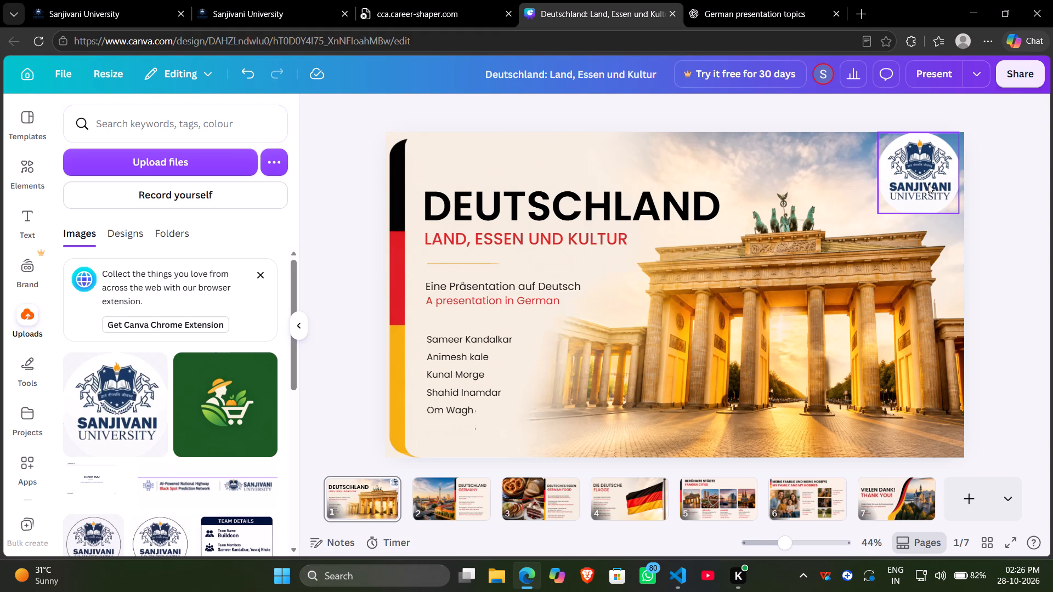
Review slides 2 to 6 of the presentation one after another, checking their text and images.
{"action": "left_click", "coordinate": [461, 503]}
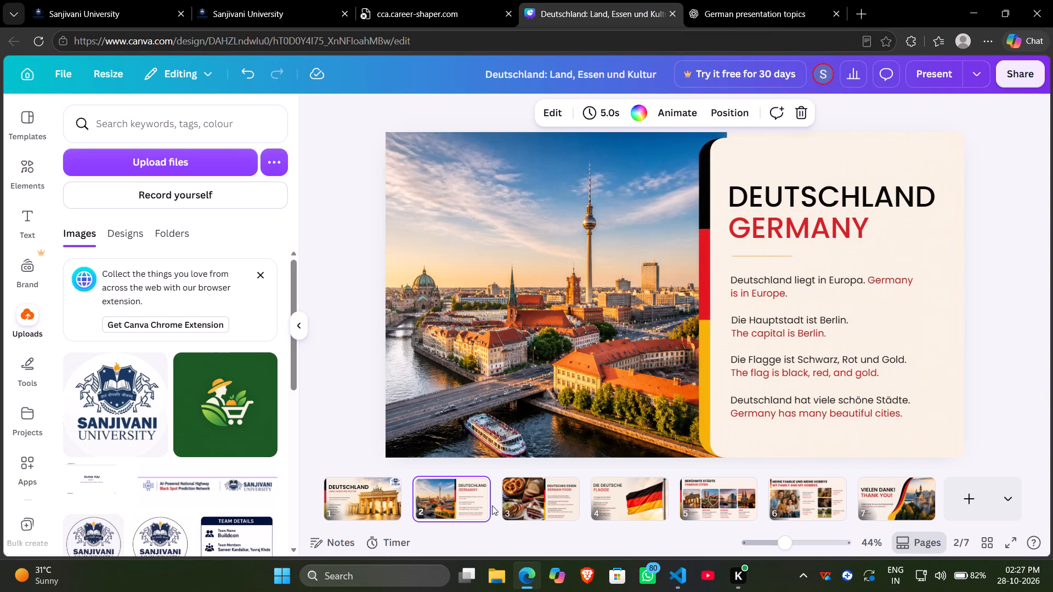
{"action": "left_click", "coordinate": [546, 490]}
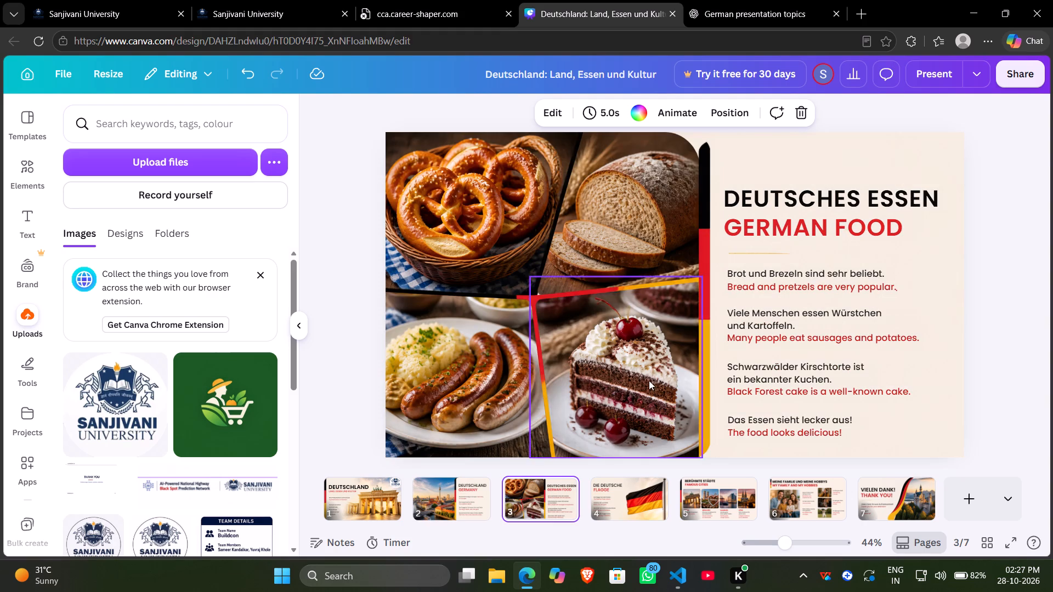
{"action": "left_click", "coordinate": [636, 487]}
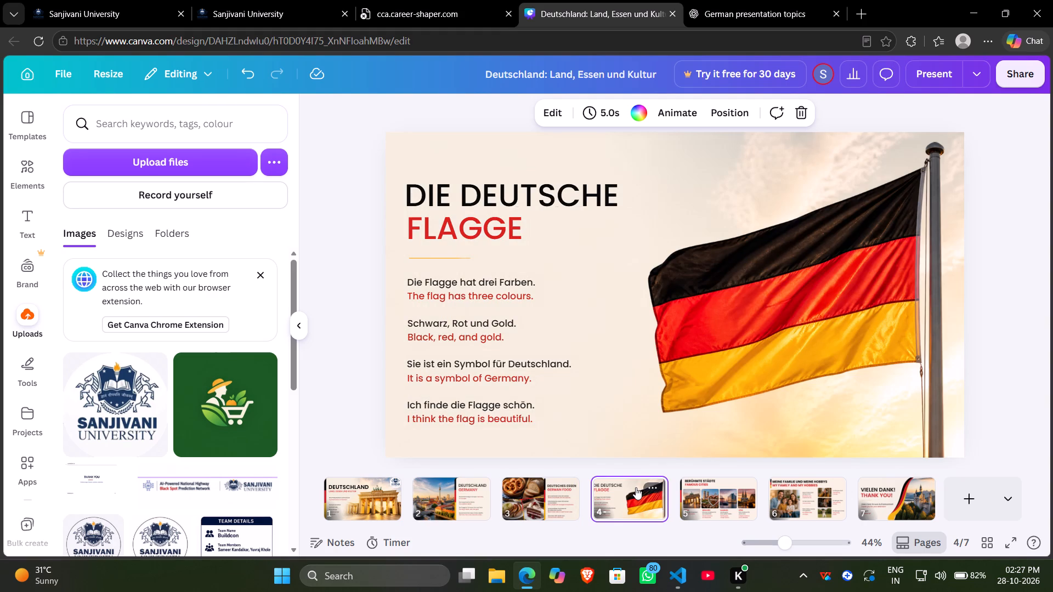
{"action": "left_click", "coordinate": [714, 498]}
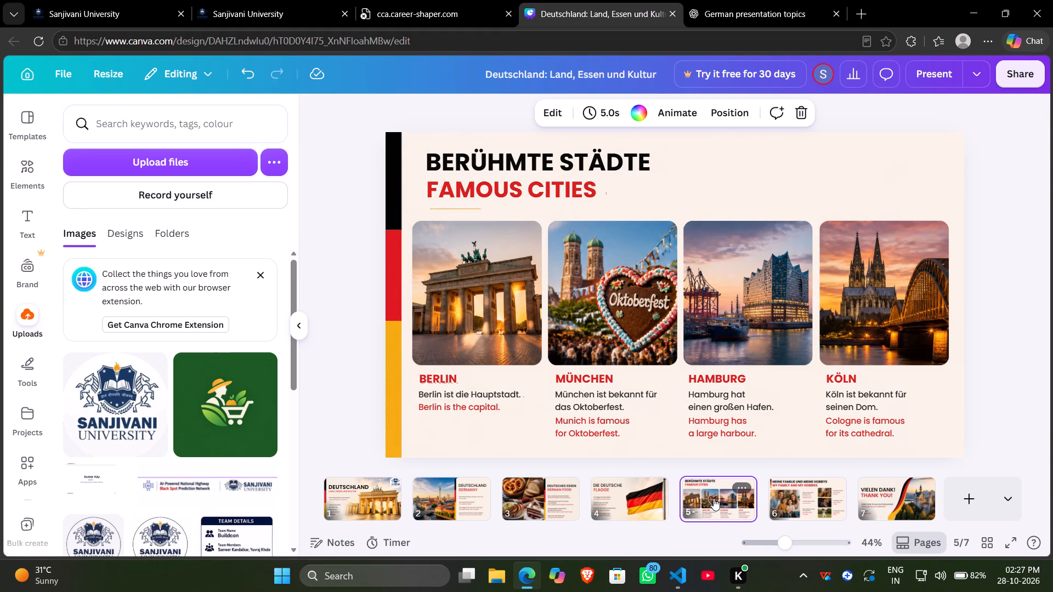
{"action": "left_click", "coordinate": [799, 504]}
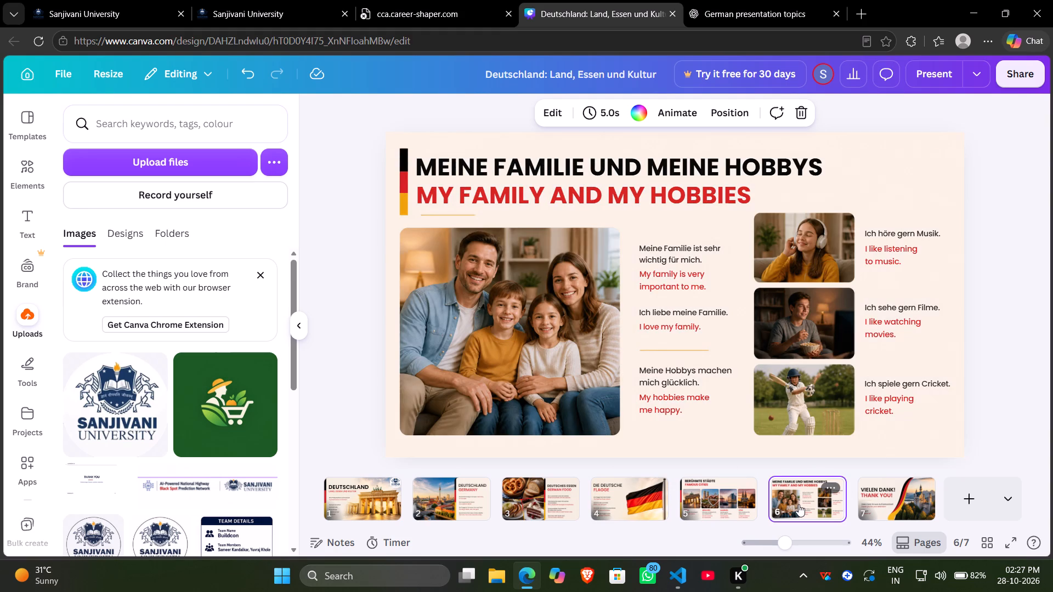
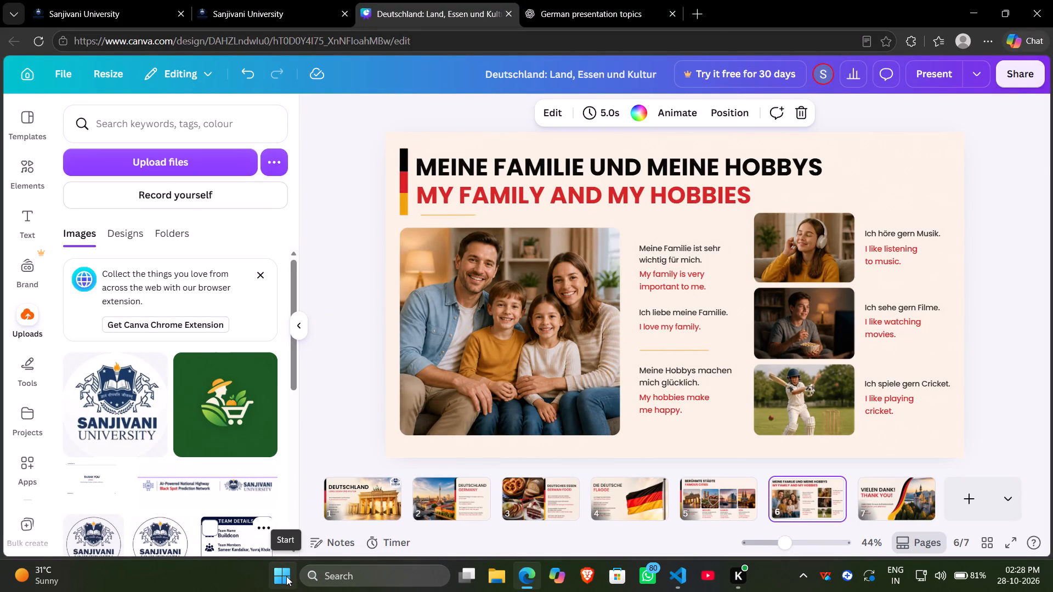
Leave the presentation as it is and open the Windows power options.
{"action": "left_click", "coordinate": [286, 576]}
{"action": "left_click", "coordinate": [702, 528]}
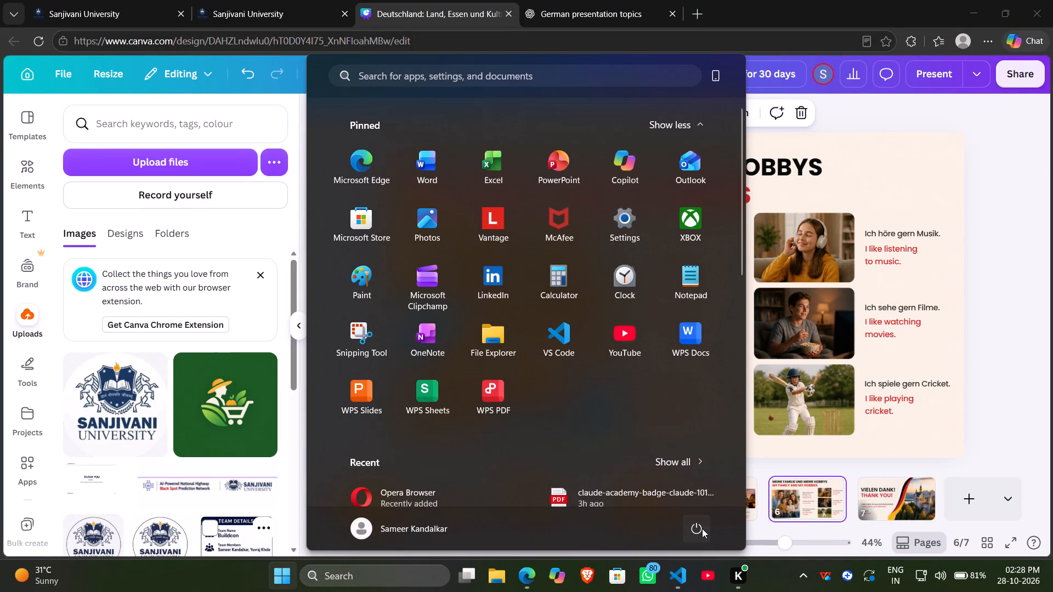